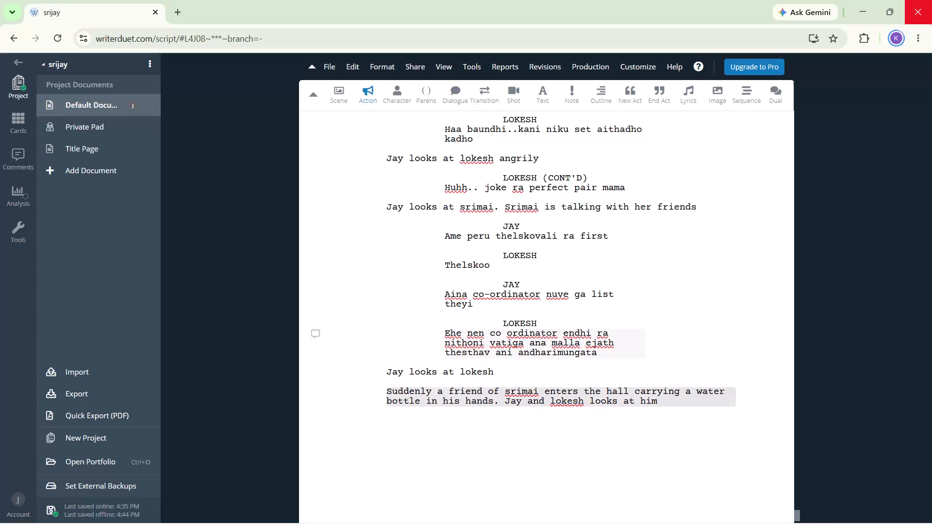
# Reword the end of the last action paragraph to read "Jay and lokesh watch him.", including the closing period.
pyautogui.click(622, 401)
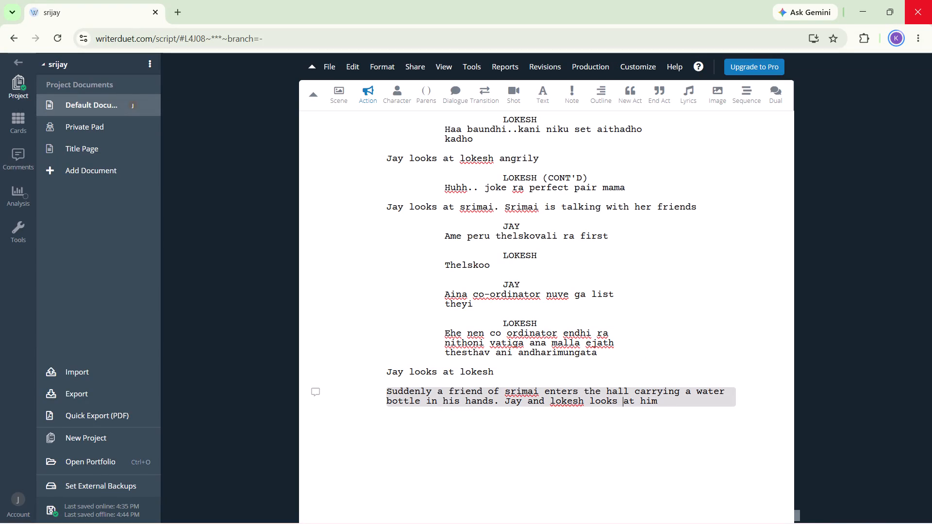
pyautogui.press('BackSpace')
pyautogui.press('BackSpace')
pyautogui.press('BackSpace')
pyautogui.press('BackSpace')
pyautogui.press('BackSpace')
pyautogui.press('BackSpace')
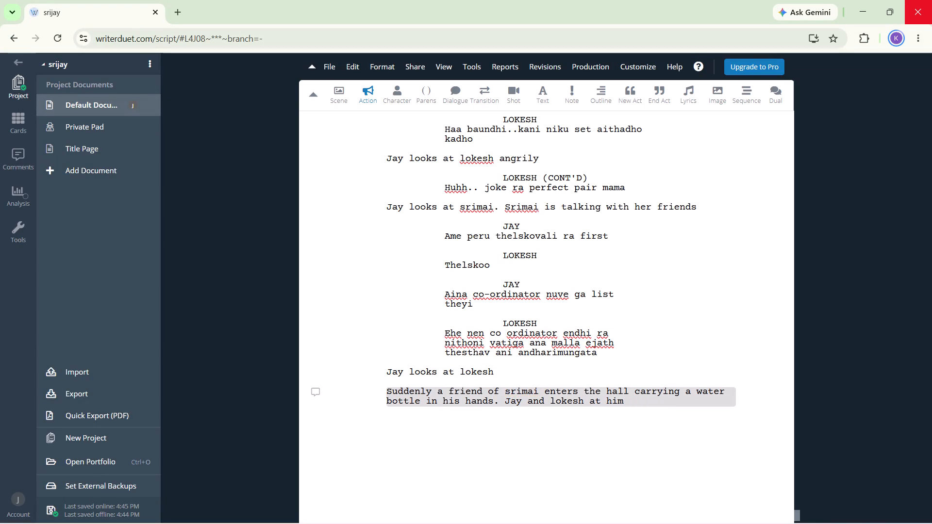
pyautogui.write('watch')
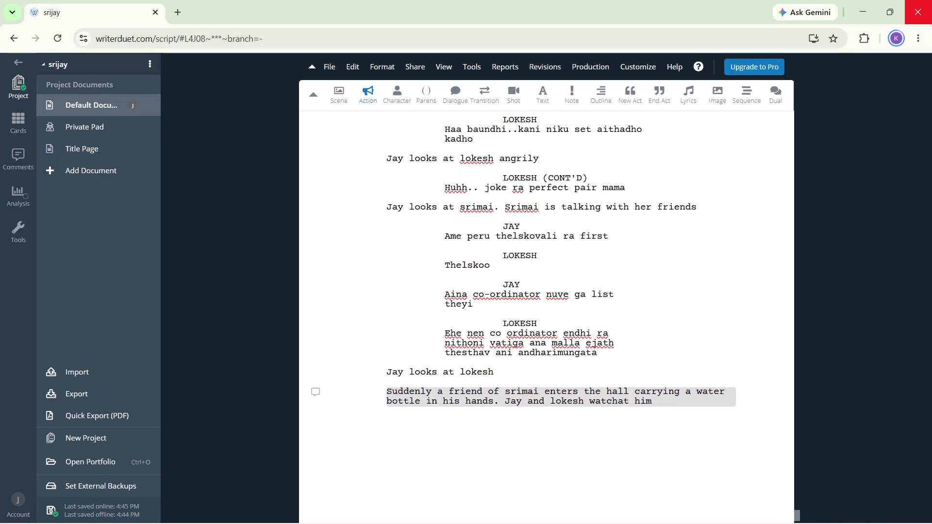
pyautogui.click(630, 400)
pyautogui.press('BackSpace')
pyautogui.press('BackSpace')
pyautogui.press('Right')
pyautogui.press('Right')
pyautogui.press('Right')
pyautogui.press('Right')
pyautogui.press('.')
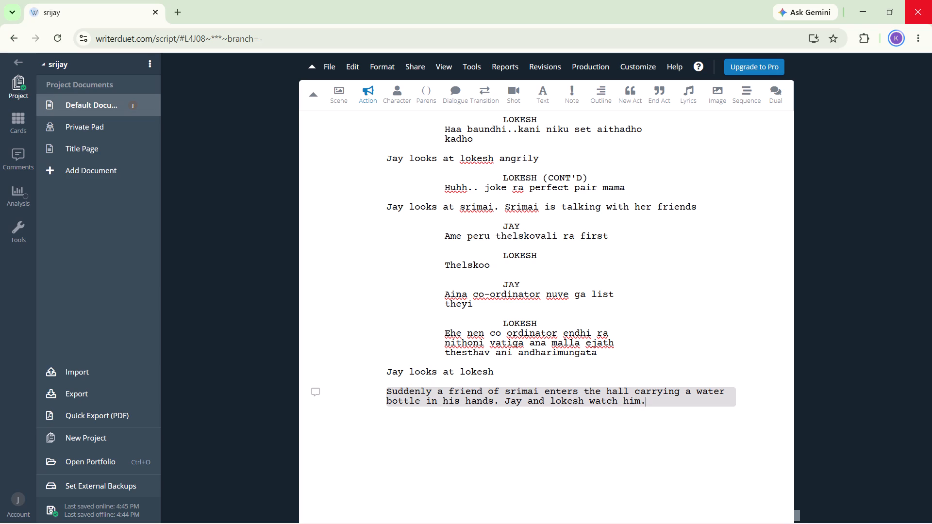
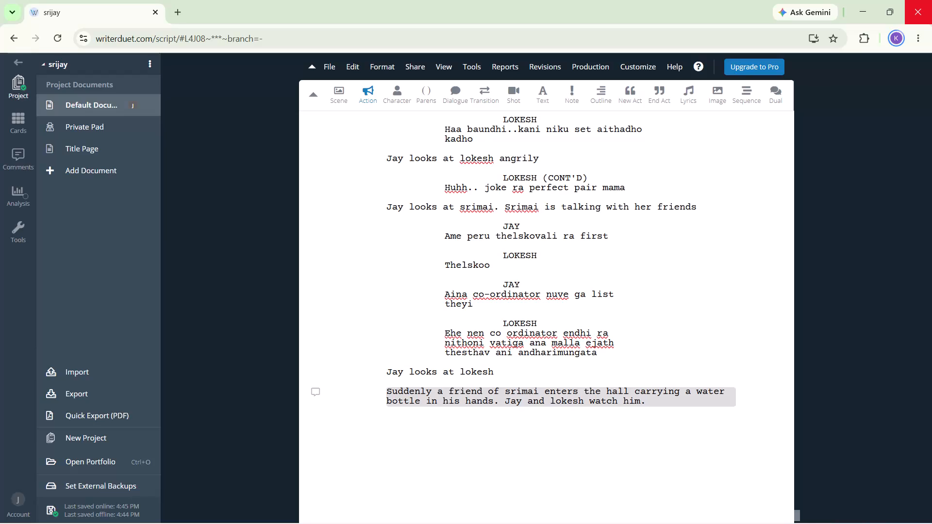
# Start a new action paragraph after "Jay and lokesh watch him." with the words "As soon as".
pyautogui.press('space')
pyautogui.press('BackSpace')
pyautogui.press('Down')
pyautogui.press('Down')
pyautogui.press('Return')
pyautogui.press('a')
pyautogui.press('s')
pyautogui.press('space')
pyautogui.write('s')
pyautogui.press('p')
pyautogui.press('p')
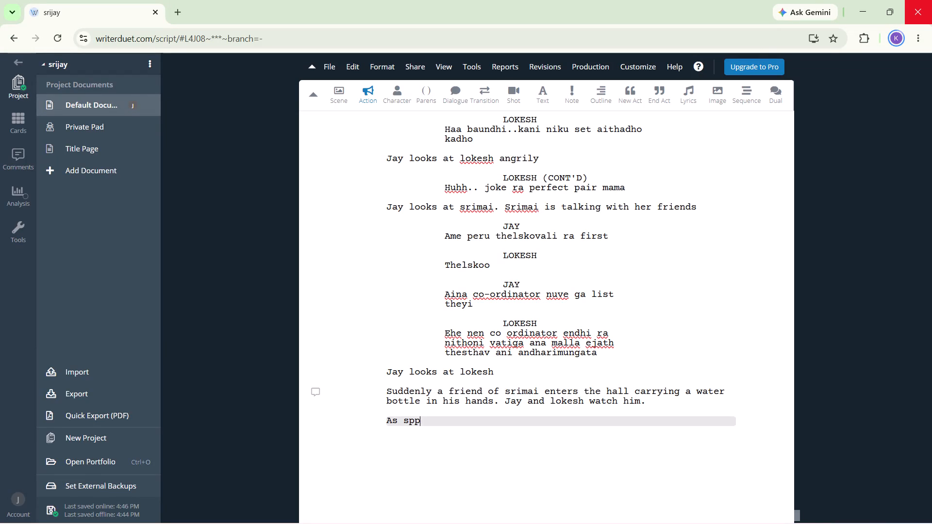
pyautogui.press('BackSpace')
pyautogui.press('BackSpace')
pyautogui.press('o')
pyautogui.write('om')
pyautogui.press('space')
pyautogui.press('BackSpace')
pyautogui.press('BackSpace')
pyautogui.press('n')
pyautogui.press('space')
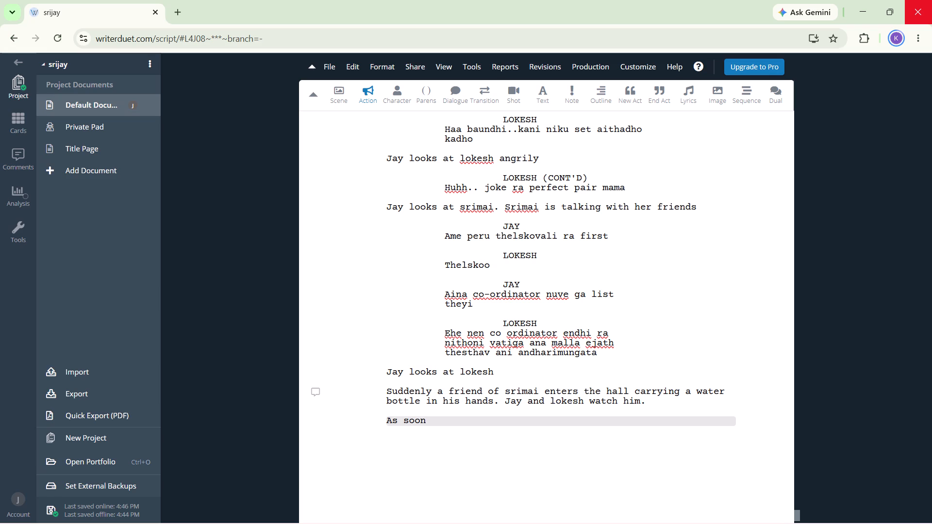
pyautogui.press('a')
pyautogui.press('s')
pyautogui.press('space')
# Continue the new action paragraph with "her friend".
pyautogui.press('j')
pyautogui.press('e')
pyautogui.press('r')
pyautogui.press('space')
pyautogui.press('BackSpace')
pyautogui.press('BackSpace')
pyautogui.press('BackSpace')
pyautogui.press('BackSpace')
pyautogui.write('her')
pyautogui.press('space')
pyautogui.press('f')
pyautogui.press('r')
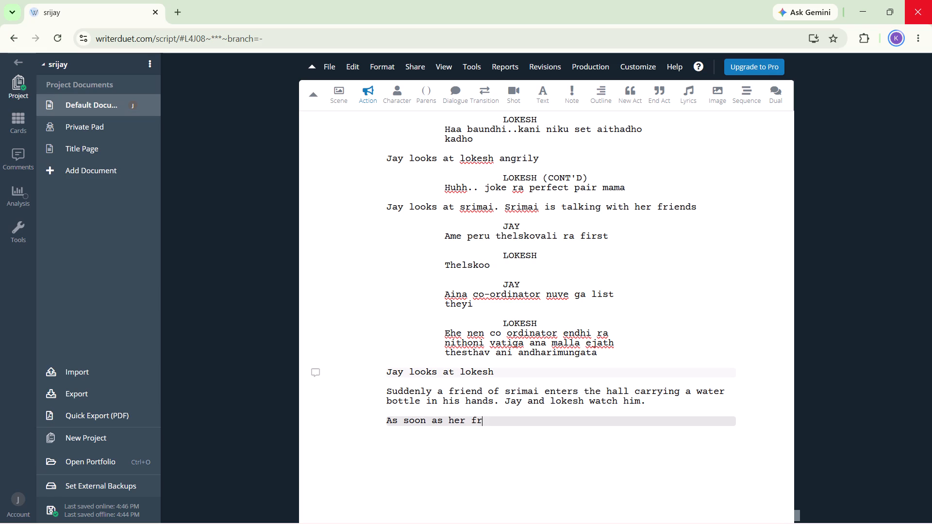
pyautogui.press('i')
pyautogui.press('e')
pyautogui.press('n')
pyautogui.press('space')
pyautogui.press('BackSpace')
pyautogui.press('s')
pyautogui.press('BackSpace')
pyautogui.press('d')
pyautogui.press('space')
# Continue the sentence with "reaches srimai" and begin lokesh's name after it.
pyautogui.write('reached')
pyautogui.press('space')
pyautogui.press('BackSpace')
pyautogui.press('s')
pyautogui.press('BackSpace')
pyautogui.press('BackSpace')
pyautogui.write('s srimai')
pyautogui.press('space')
pyautogui.write('lokoesh')
pyautogui.press('space')
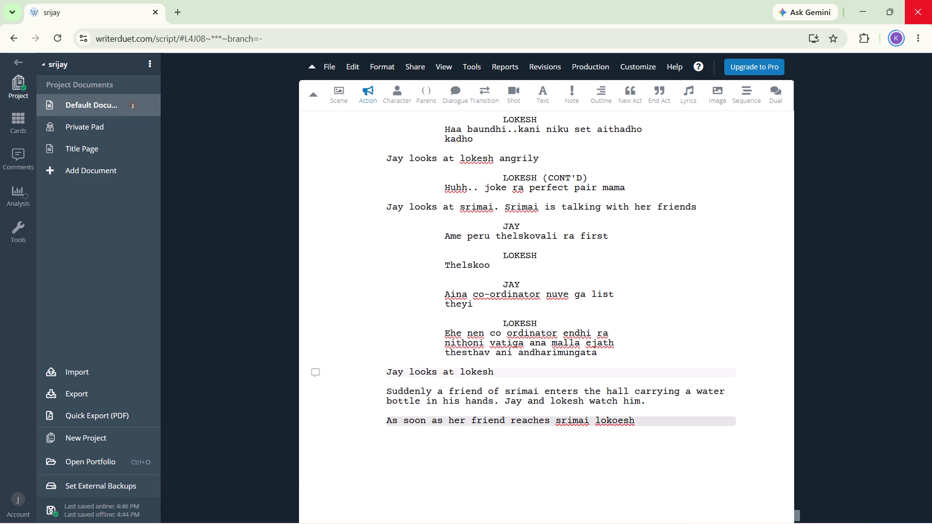
pyautogui.press('BackSpace')
pyautogui.press('BackSpace')
pyautogui.press('BackSpace')
pyautogui.press('BackSpace')
# Join the "Suddenly a friend of srimai" paragraph onto the "Jay looks at lokesh" line, separated by a space.
pyautogui.click(657, 367)
pyautogui.press('BackSpace')
pyautogui.click(657, 367)
pyautogui.press('BackSpace')
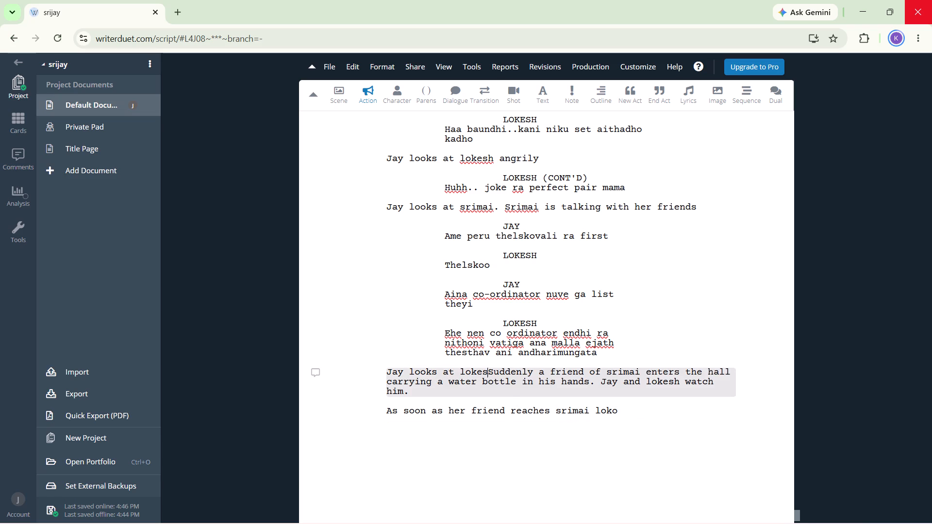
pyautogui.press('d')
pyautogui.press('BackSpace')
pyautogui.write('h')
pyautogui.press('space')
# Correct the unfinished name at the end of the last action paragraph to "lokesh".
pyautogui.press('Down')
pyautogui.press('Down')
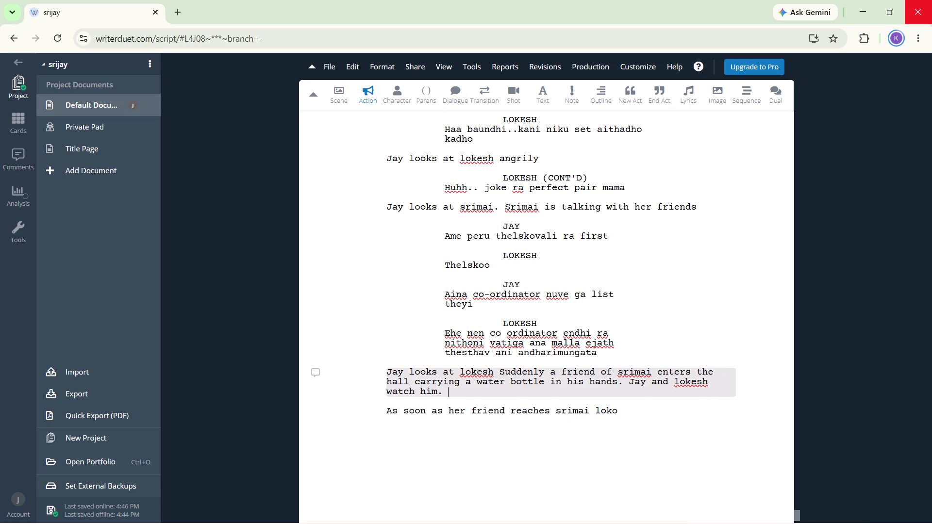
pyautogui.press('Down')
pyautogui.press('Right')
pyautogui.press('Right')
pyautogui.press('Right')
pyautogui.press('Right')
pyautogui.press('Right')
pyautogui.press('Right')
pyautogui.press('Right')
pyautogui.press('Right')
pyautogui.press('Right')
pyautogui.press('Right')
pyautogui.press('Right')
pyautogui.press('Right')
pyautogui.press('Right')
pyautogui.press('Right')
pyautogui.press('Right')
pyautogui.press('Right')
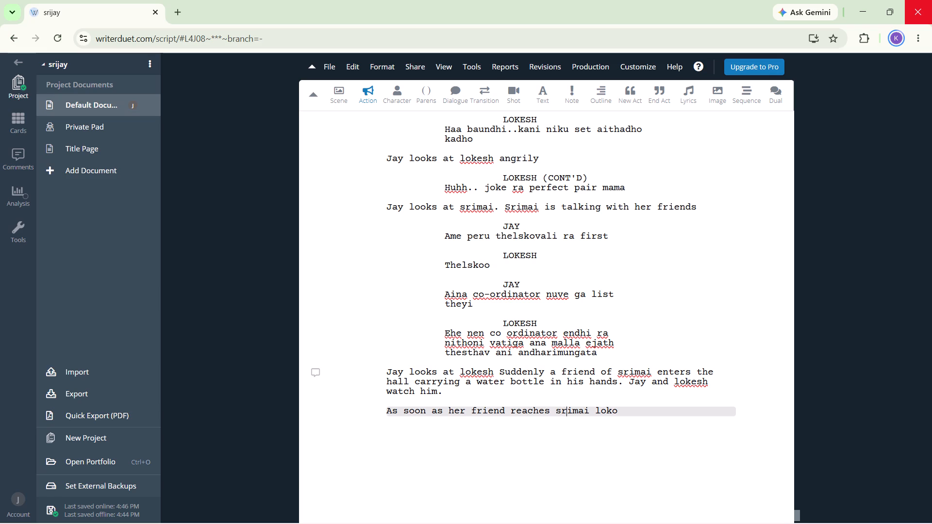
pyautogui.press('Right')
pyautogui.press('Right')
pyautogui.press('Right')
pyautogui.press('Right')
pyautogui.press('Right')
pyautogui.press('BackSpace')
pyautogui.write('esh')
pyautogui.press('space')
# Continue the last action sentence after lokesh's name with "gets down from the bench".
pyautogui.write('gets down')
pyautogui.press('space')
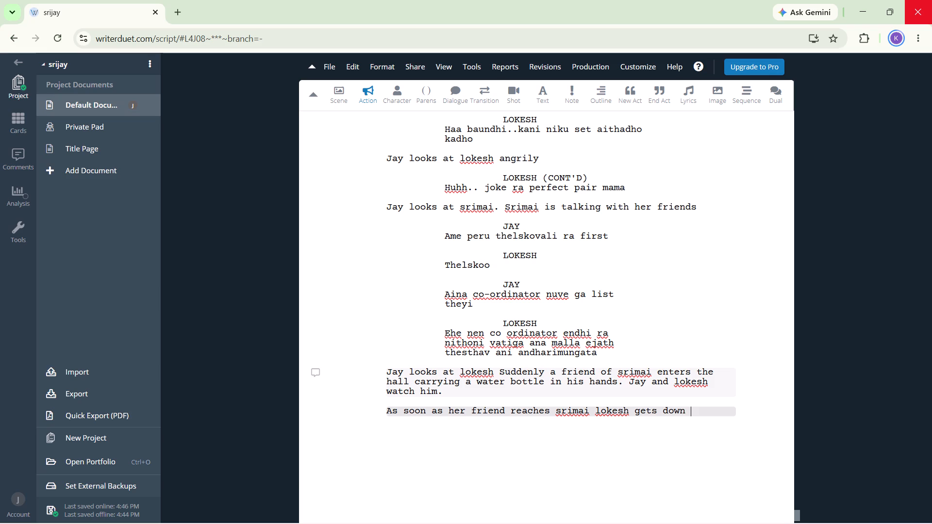
pyautogui.write('from the')
pyautogui.press('space')
pyautogui.press('n')
pyautogui.press('e')
pyautogui.press('BackSpace')
pyautogui.press('BackSpace')
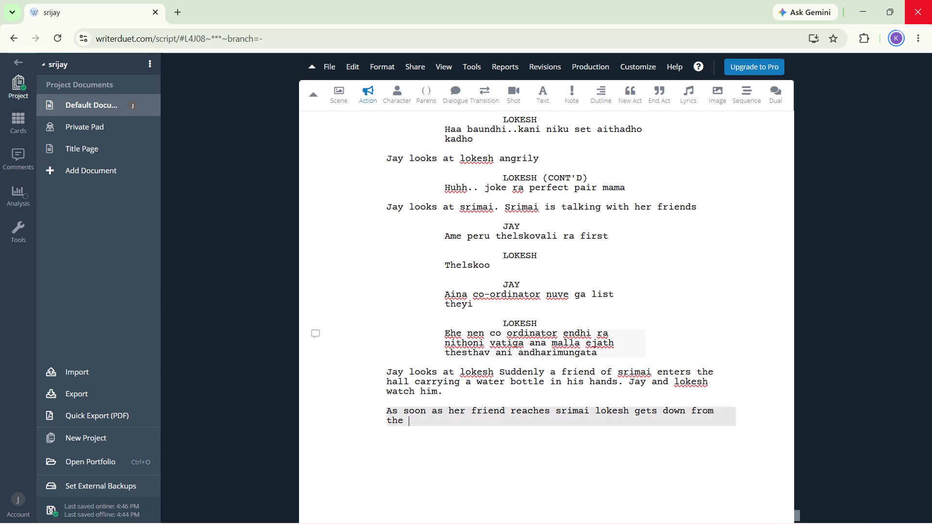
pyautogui.press('b')
pyautogui.press('e')
pyautogui.press('n')
pyautogui.write('ch')
pyautogui.press('space')
# End the bench sentence with a period and add "Jay also turns towards them and watches".
pyautogui.press('BackSpace')
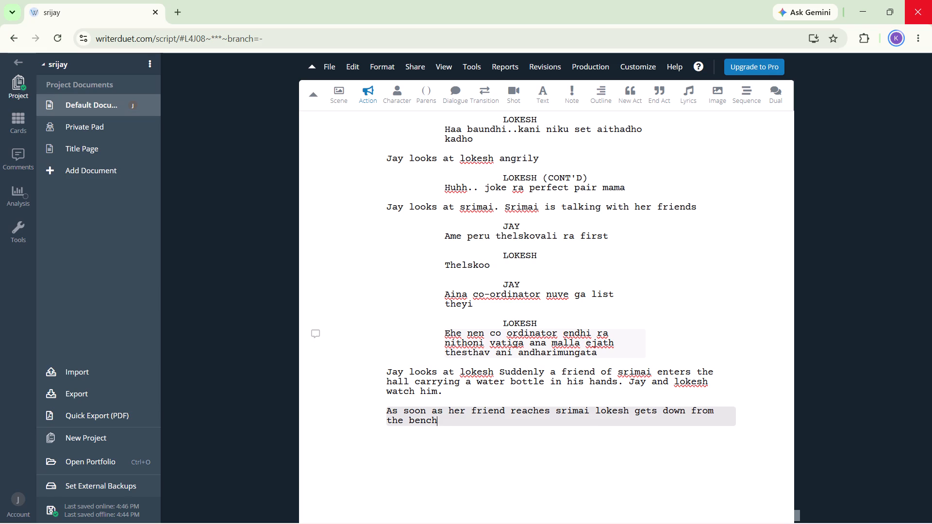
pyautogui.write('. jay as')
pyautogui.press('BackSpace')
pyautogui.write('lo')
pyautogui.press('BackSpace')
pyautogui.write('so turns towards them and wa')
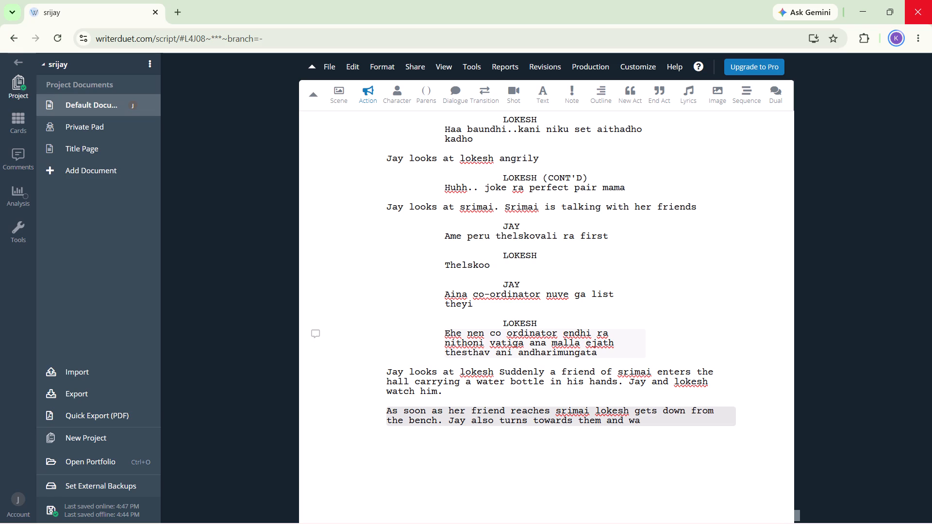
pyautogui.press('t')
pyautogui.write('ches')
# Add a JAY character cue below the last action paragraph, followed by an empty dialogue line.
pyautogui.press('Return')
pyautogui.press('Tab')
pyautogui.write('jay')
pyautogui.press('Return')
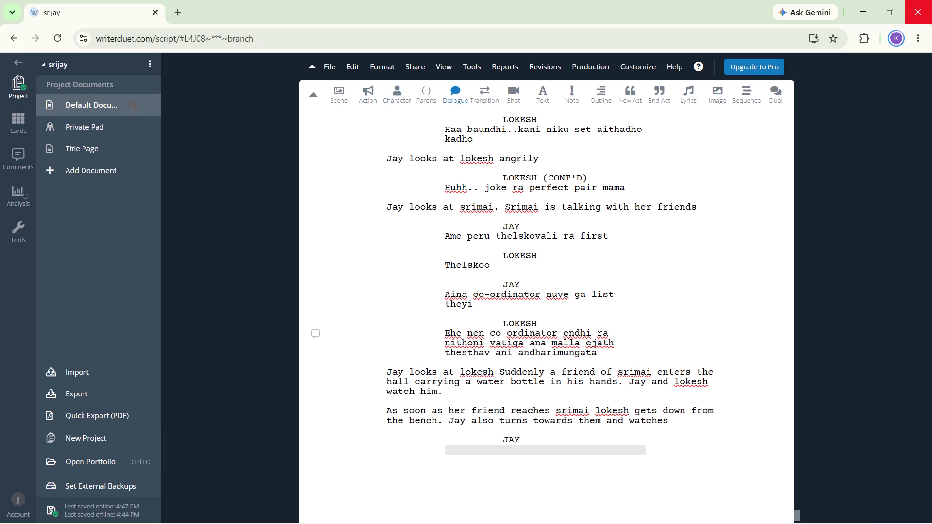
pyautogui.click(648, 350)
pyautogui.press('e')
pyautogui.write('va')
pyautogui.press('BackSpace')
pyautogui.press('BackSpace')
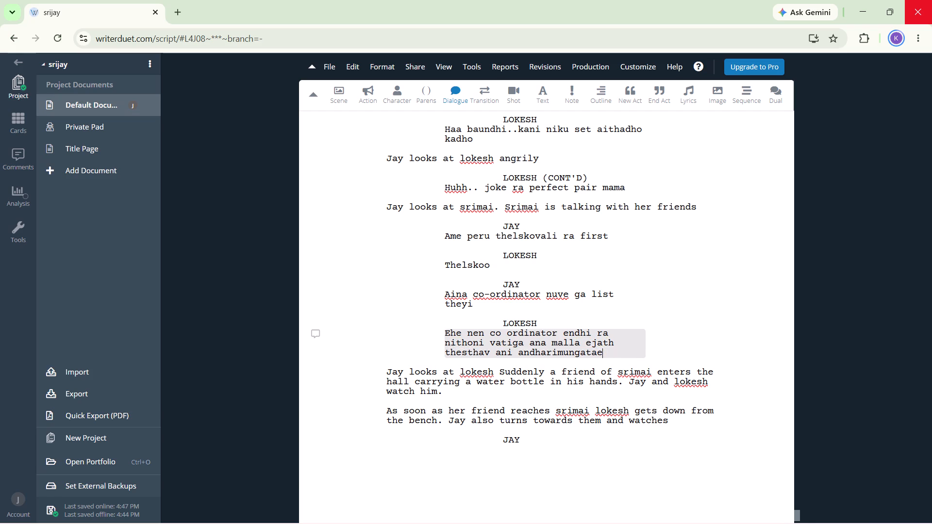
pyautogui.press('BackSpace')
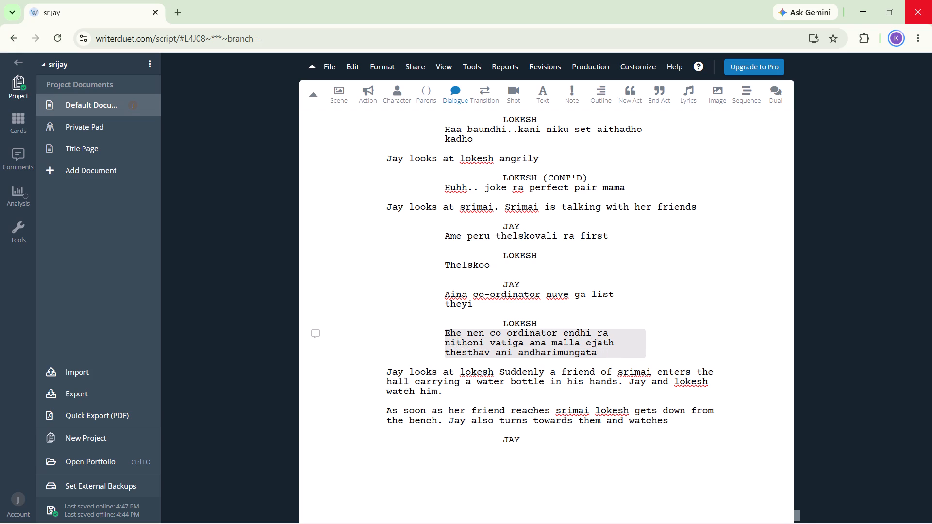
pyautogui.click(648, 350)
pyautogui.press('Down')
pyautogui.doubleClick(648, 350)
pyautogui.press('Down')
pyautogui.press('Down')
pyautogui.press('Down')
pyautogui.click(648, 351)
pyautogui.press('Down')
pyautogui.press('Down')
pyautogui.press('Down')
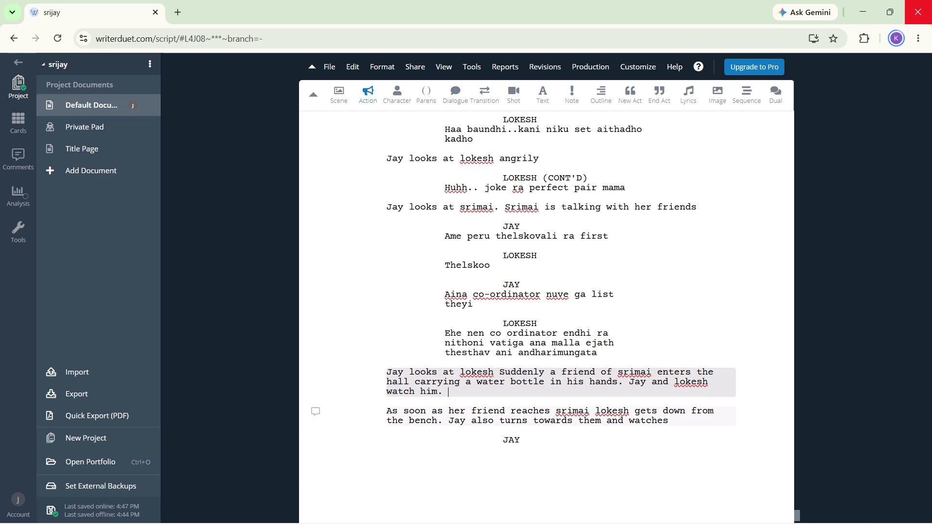
# Enter the dialogue "Evadu ra vidu" under the last JAY cue.
pyautogui.click(601, 458)
pyautogui.write('eva')
pyautogui.write('du ra vidu')
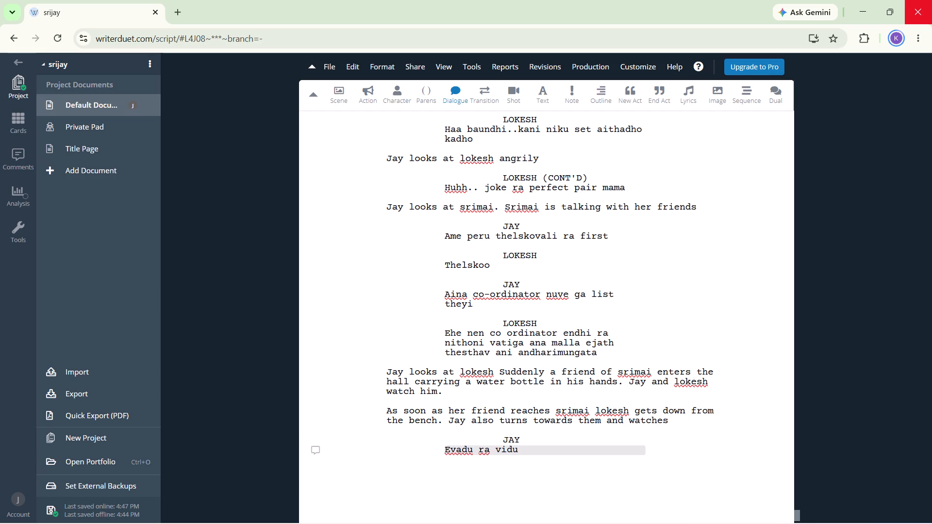
# Add the (V.O.) extension to the last JAY cue and return to the end of its dialogue.
pyautogui.click(531, 441)
pyautogui.hotkey('shift', '(')
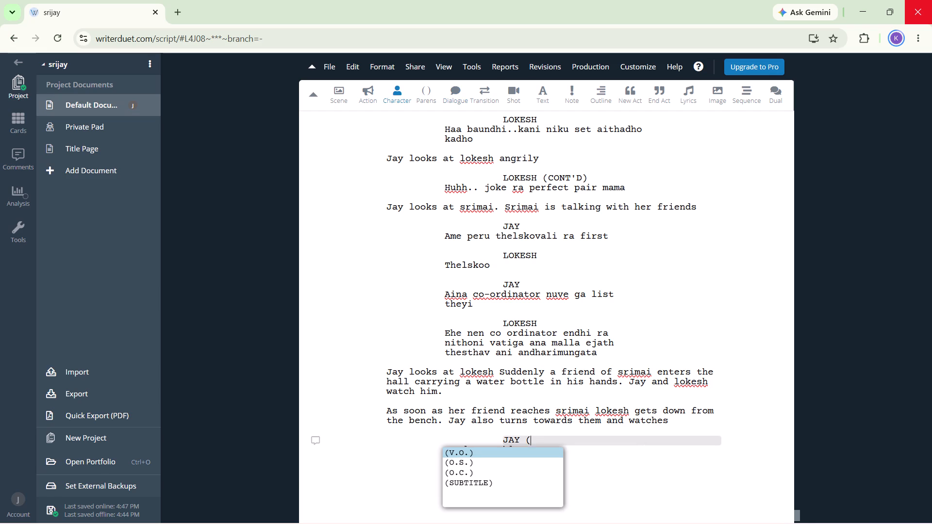
pyautogui.press('Return')
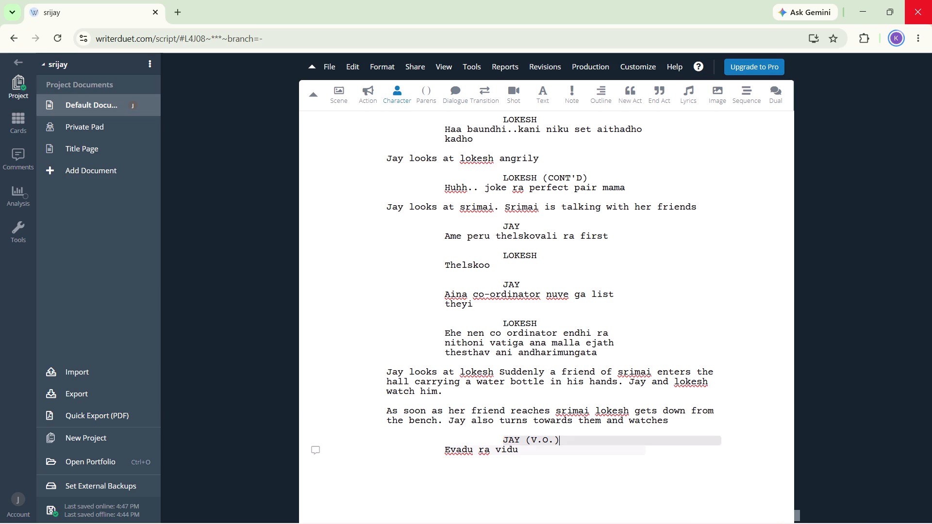
pyautogui.click(522, 451)
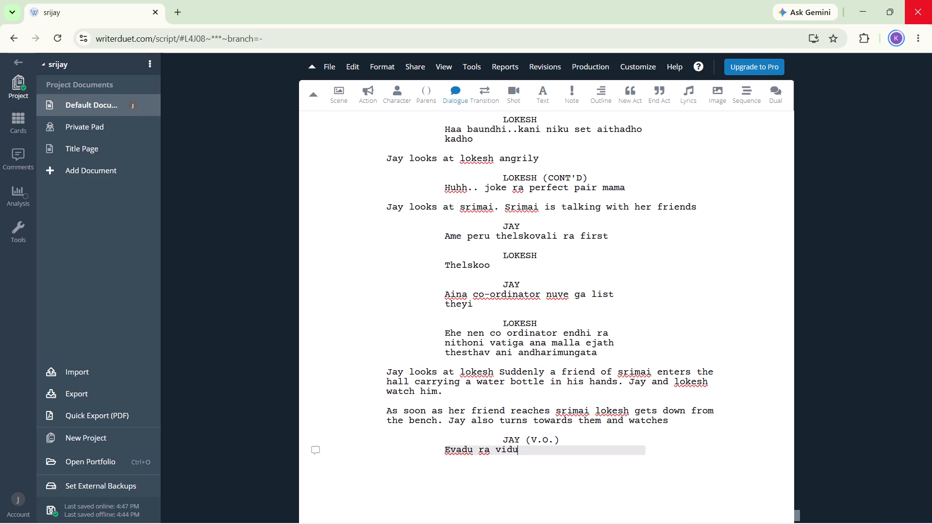
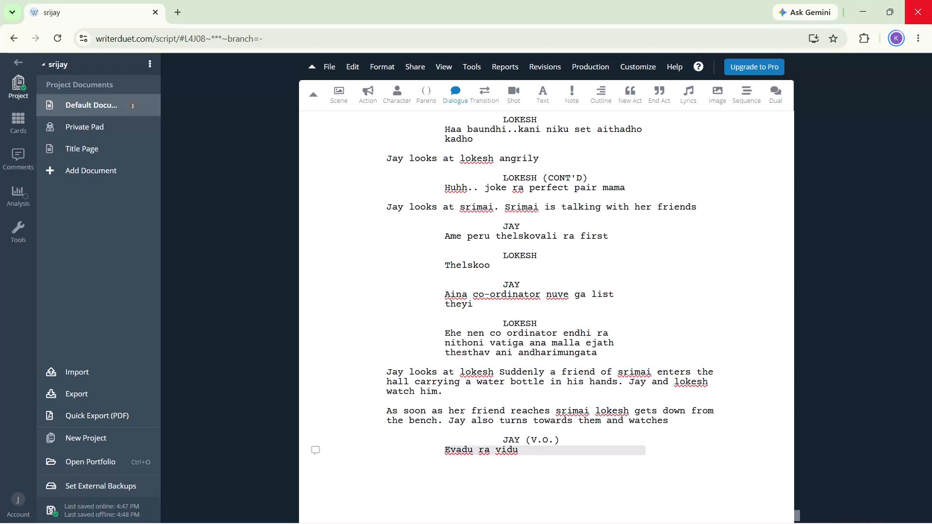
# Finish Jay's voice-over dialogue by adding "madhyala" after "Evadu ra vidu".
pyautogui.write('madhyala')
# Add a LOKESH character cue below Jay's voice-over with the dialogue "Hmm ba unnaru ra".
pyautogui.press('Return')
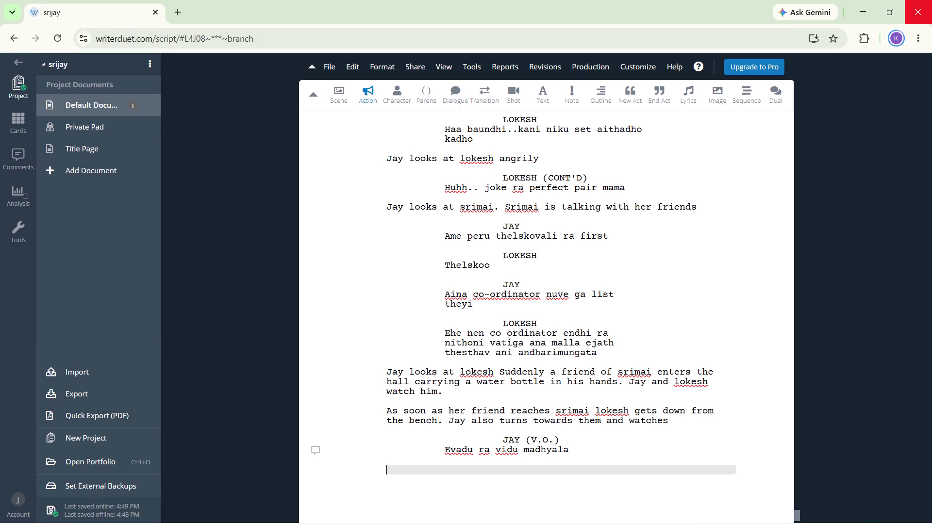
pyautogui.press('BackSpace')
pyautogui.press('Tab')
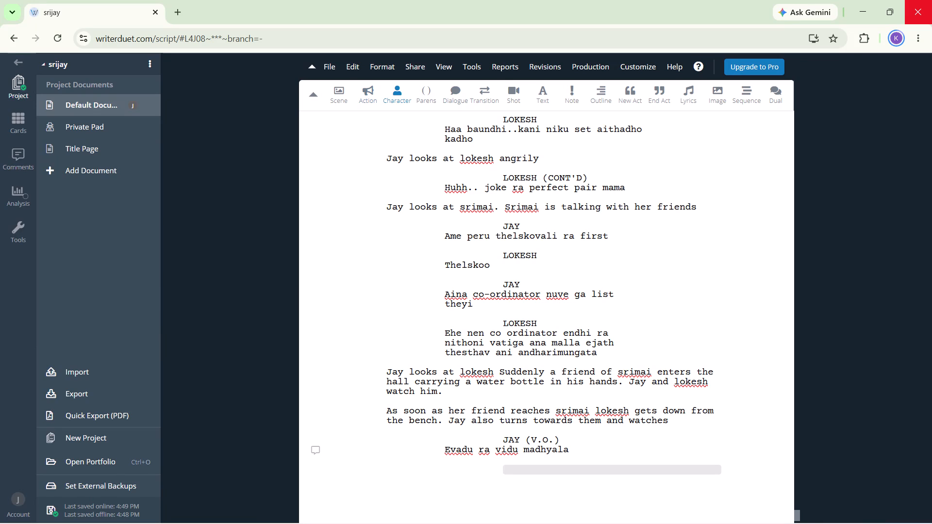
pyautogui.press('l')
pyautogui.press('o')
pyautogui.write('kesh')
pyautogui.press('Return')
pyautogui.press('h')
pyautogui.press('m')
pyautogui.press('m')
pyautogui.press('space')
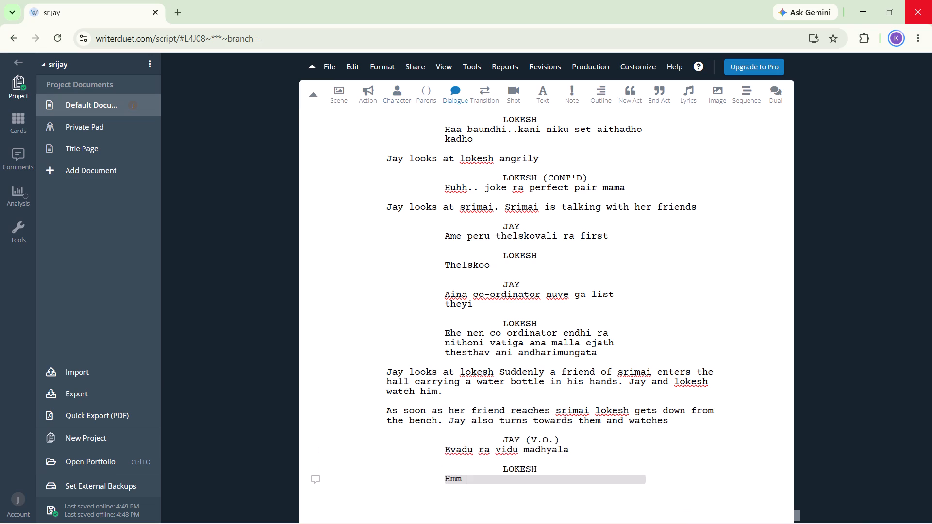
pyautogui.write('ba unna')
pyautogui.write('ru ra')
pyautogui.press('space')
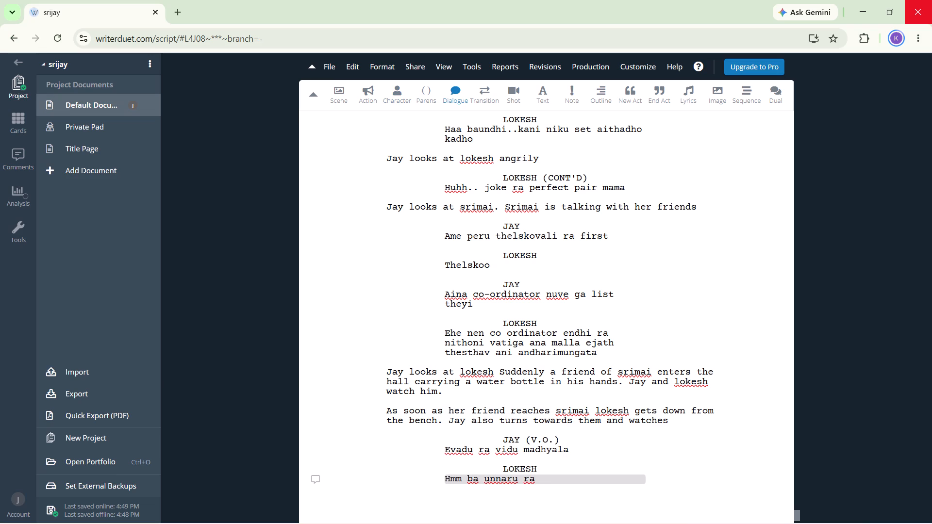
# In the last action paragraph, insert after "reaches srimai": ". He gives water bottle to her and she take it with a smile and start to talk with".
pyautogui.click(593, 410)
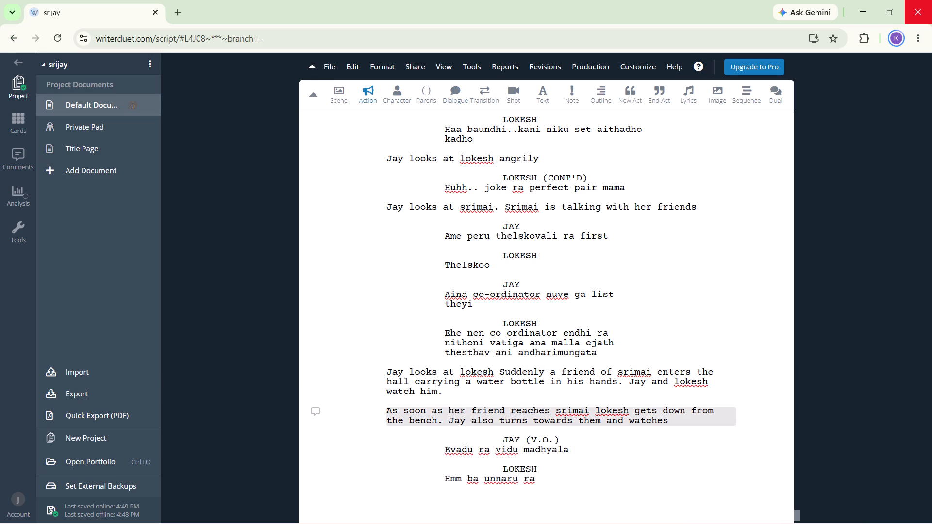
pyautogui.press('BackSpace')
pyautogui.write('.')
pyautogui.press('space')
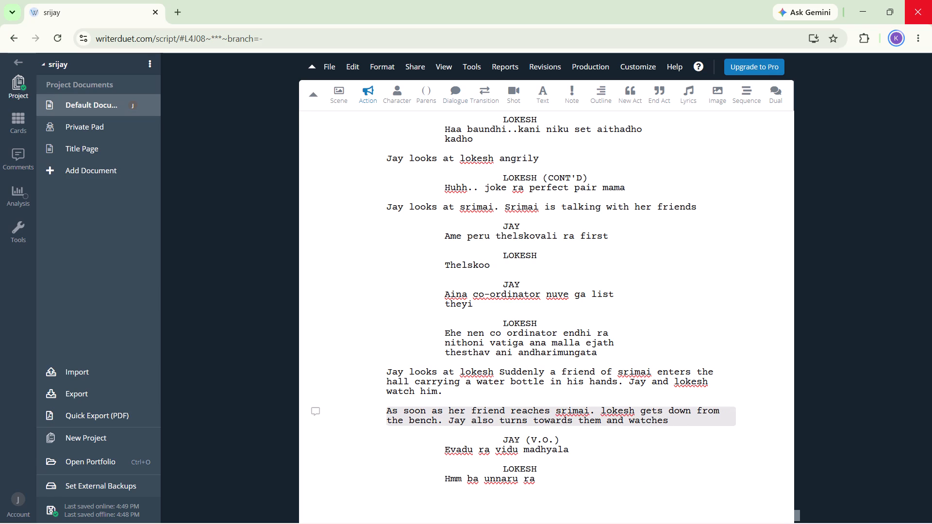
pyautogui.write('he')
pyautogui.press('space')
pyautogui.write('gives water bottle to her and')
pyautogui.press('space')
pyautogui.write('she')
pyautogui.press('space')
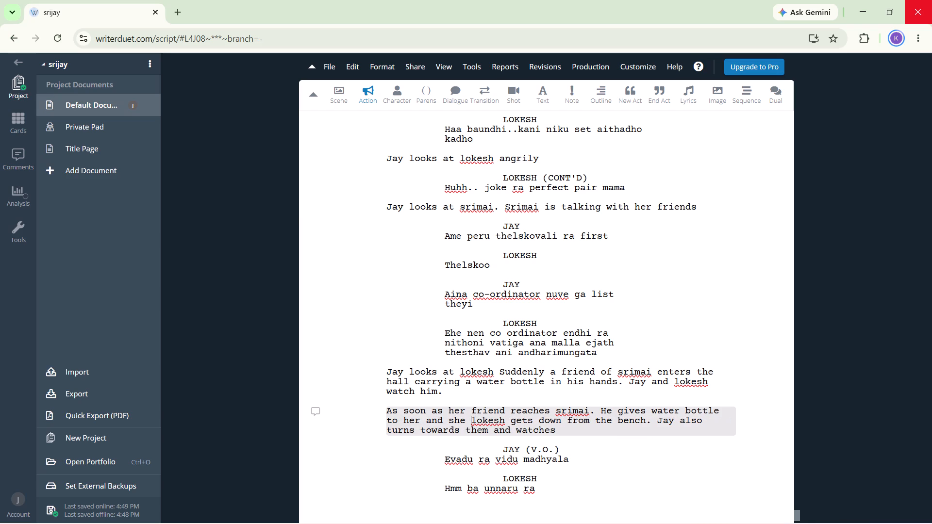
pyautogui.write('take it with a s')
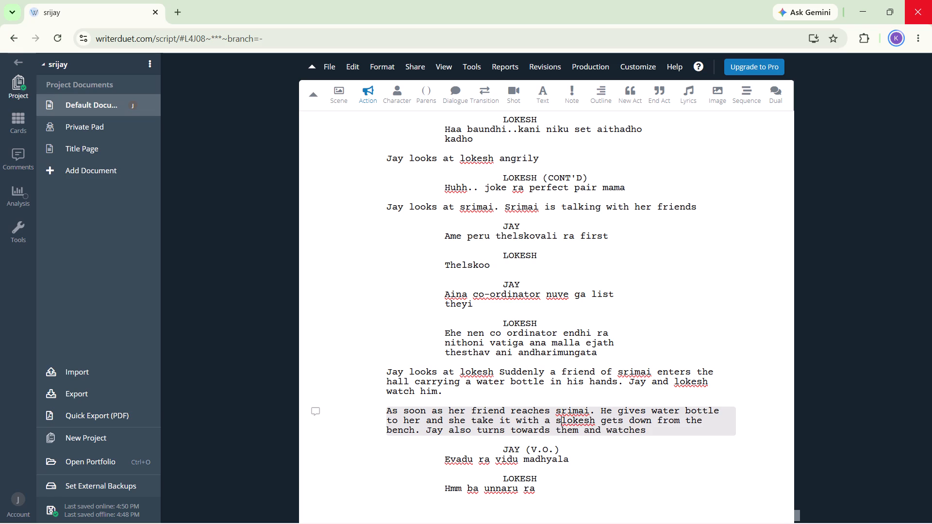
pyautogui.write('mile ans')
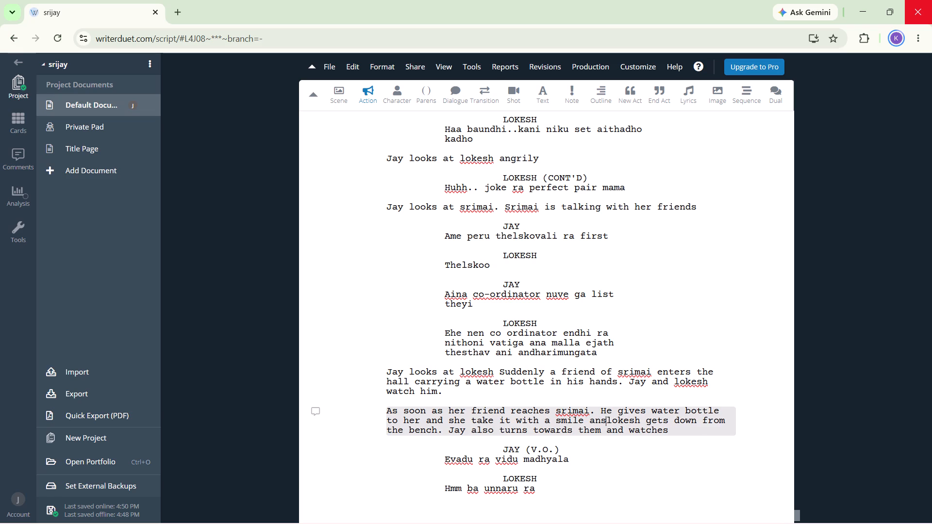
pyautogui.press('BackSpace')
pyautogui.write('d start to talk')
pyautogui.press('space')
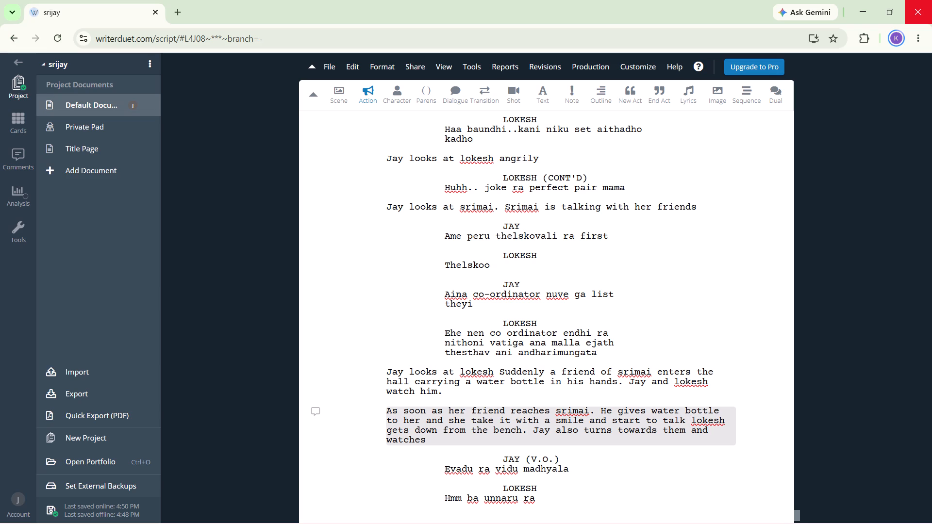
pyautogui.write('with e')
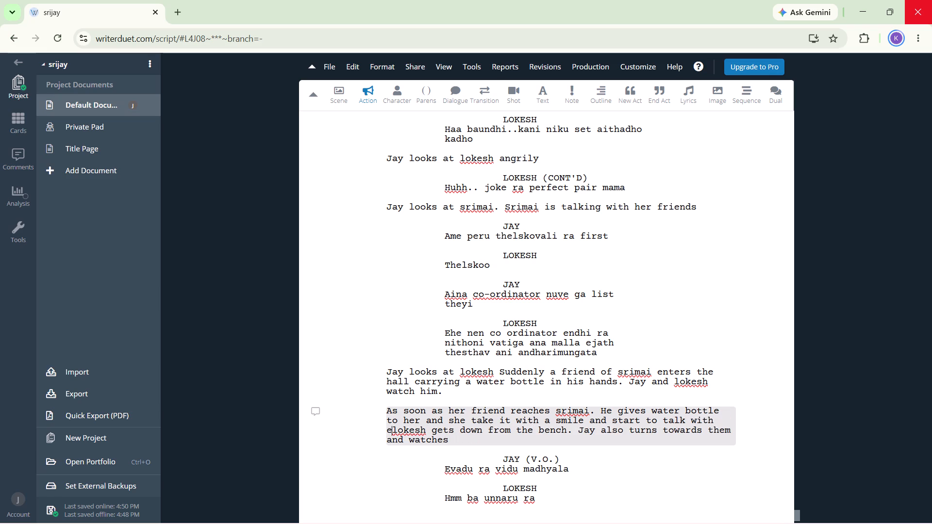
# Replace the wording "start to talk with" before "lokesh gets down" with "eachother starts talking".
pyautogui.press('BackSpace')
pyautogui.press('BackSpace')
pyautogui.press('BackSpace')
pyautogui.press('BackSpace')
pyautogui.press('BackSpace')
pyautogui.press('BackSpace')
pyautogui.press('BackSpace')
pyautogui.press('BackSpace')
pyautogui.press('BackSpace')
pyautogui.press('BackSpace')
pyautogui.press('BackSpace')
pyautogui.press('BackSpace')
pyautogui.press('BackSpace')
pyautogui.press('BackSpace')
pyautogui.press('BackSpace')
pyautogui.press('BackSpace')
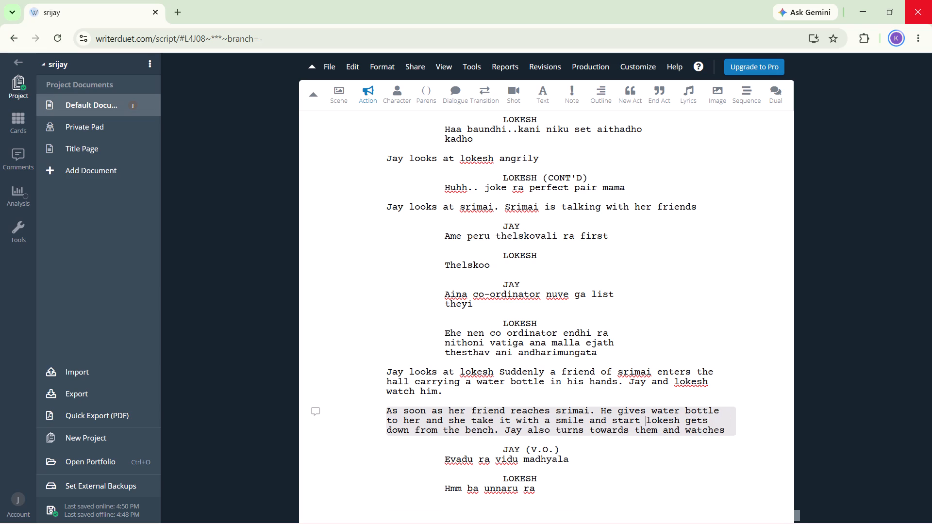
pyautogui.press('BackSpace')
pyautogui.press('BackSpace')
pyautogui.press('BackSpace')
pyautogui.press('BackSpace')
pyautogui.press('BackSpace')
pyautogui.press('BackSpace')
pyautogui.write('eachother starts')
pyautogui.press('space')
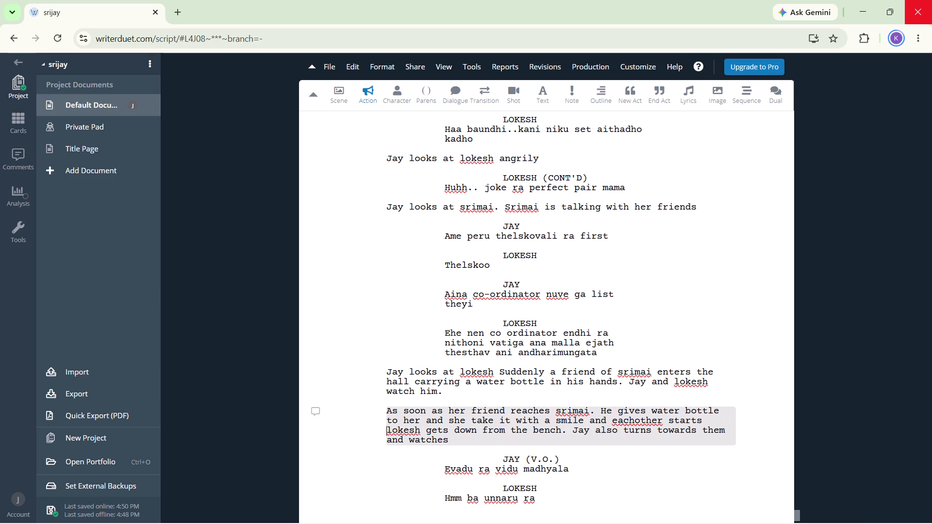
pyautogui.write('talingb')
pyautogui.press('space')
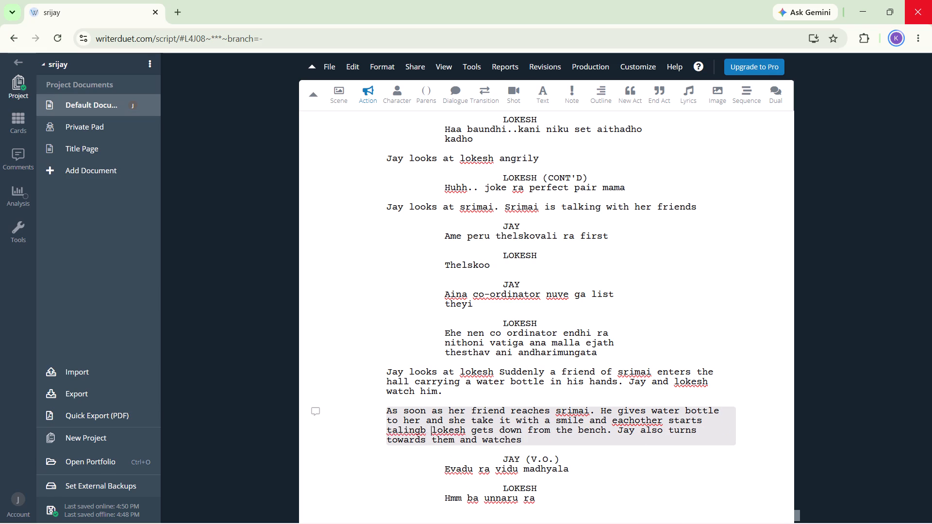
pyautogui.press('BackSpace')
pyautogui.press('BackSpace')
pyautogui.press('BackSpace')
pyautogui.press('BackSpace')
pyautogui.press('BackSpace')
pyautogui.write('king')
pyautogui.press('space')
# Split "eachother" into "each other" in the last action paragraph.
pyautogui.hscroll(1, 593, 410)
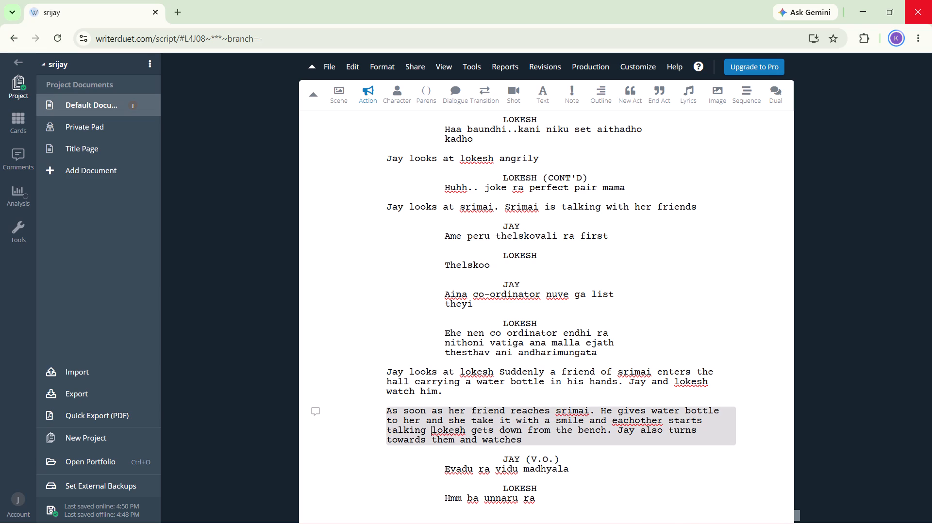
pyautogui.click(631, 423)
pyautogui.press('Right')
pyautogui.press('space')
# Add another LOKESH character cue below "Hmm ba unnaru ra", followed by an empty dialogue line.
pyautogui.click(628, 470)
pyautogui.click(587, 502)
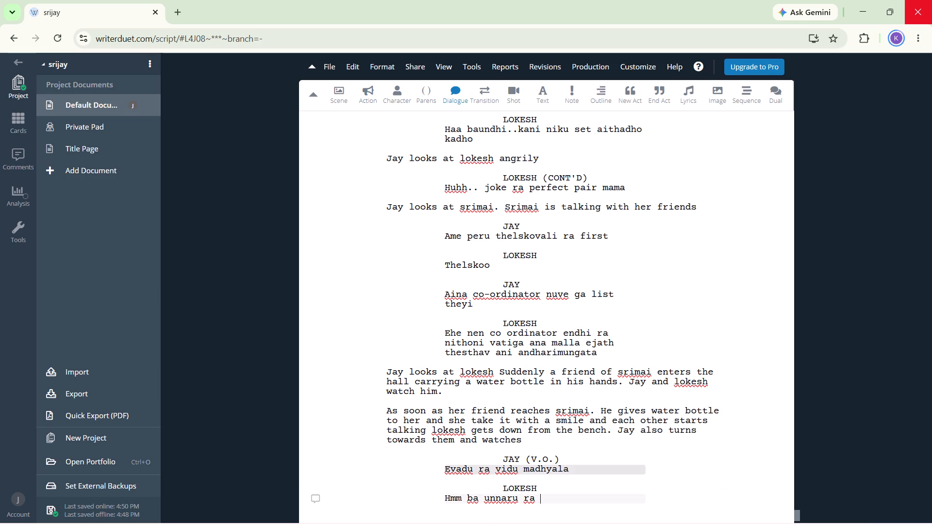
pyautogui.press('Return')
pyautogui.press('Tab')
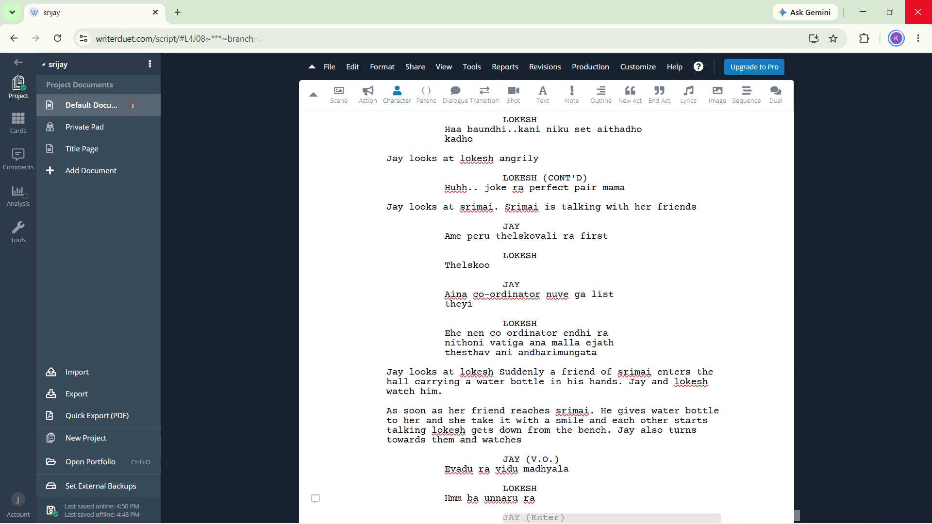
pyautogui.scroll(-1, 587, 502)
pyautogui.press('l')
pyautogui.press('Return')
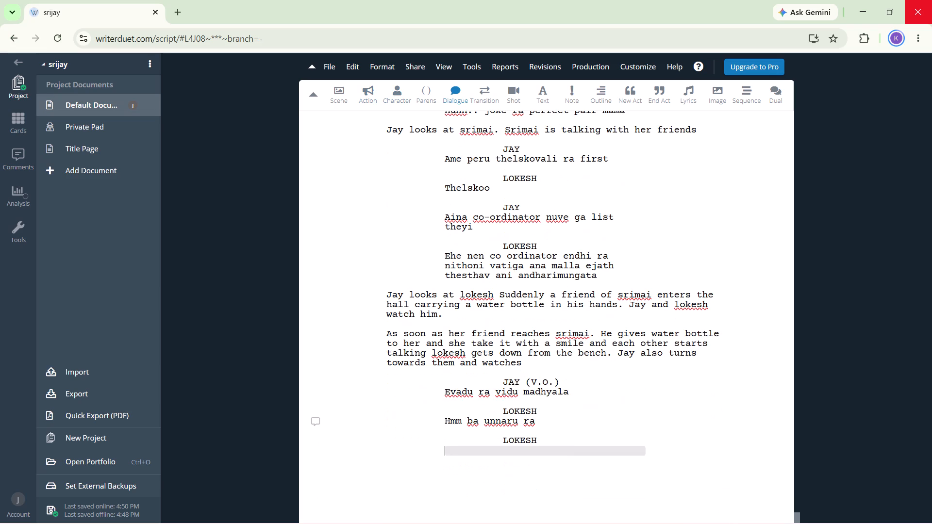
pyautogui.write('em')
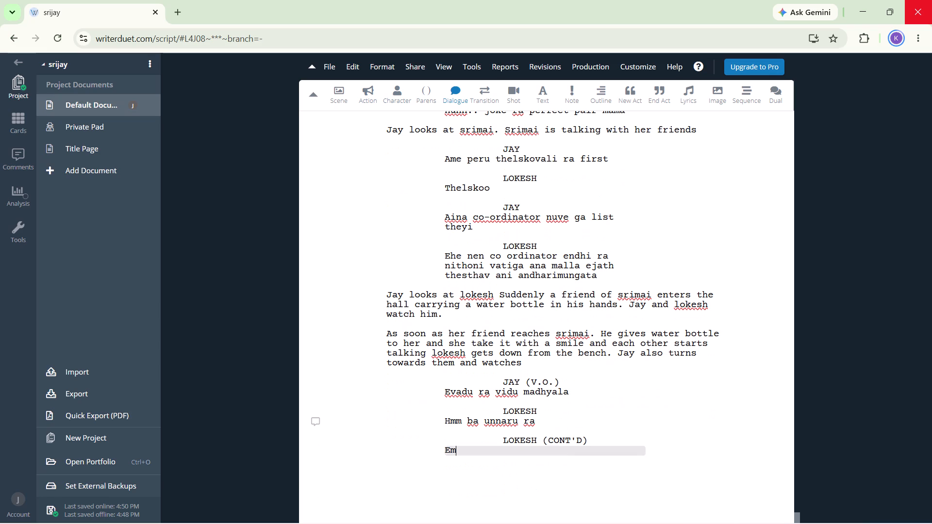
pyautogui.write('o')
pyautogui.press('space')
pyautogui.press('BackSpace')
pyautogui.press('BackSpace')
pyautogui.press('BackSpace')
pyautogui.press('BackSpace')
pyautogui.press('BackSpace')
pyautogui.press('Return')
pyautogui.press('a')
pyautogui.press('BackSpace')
# Enter Lokesh's dialogue "Nenu appude ankuna ra intha manchi ammai ki boyfriend undada ani..nice" under the last cue.
pyautogui.write('nenu appufe')
pyautogui.press('BackSpace')
pyautogui.press('BackSpace')
pyautogui.write('de ankuna ra intha manchi ammi ki')
pyautogui.press('BackSpace')
pyautogui.press('BackSpace')
pyautogui.press('BackSpace')
pyautogui.press('BackSpace')
pyautogui.write('ai ki boyfei')
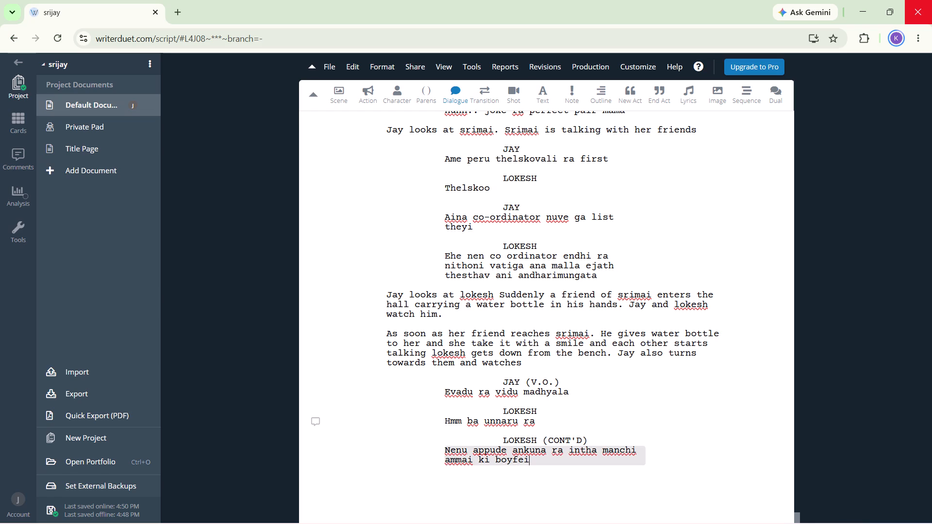
pyautogui.press('BackSpace')
pyautogui.press('BackSpace')
pyautogui.write('riedn')
pyautogui.press('BackSpace')
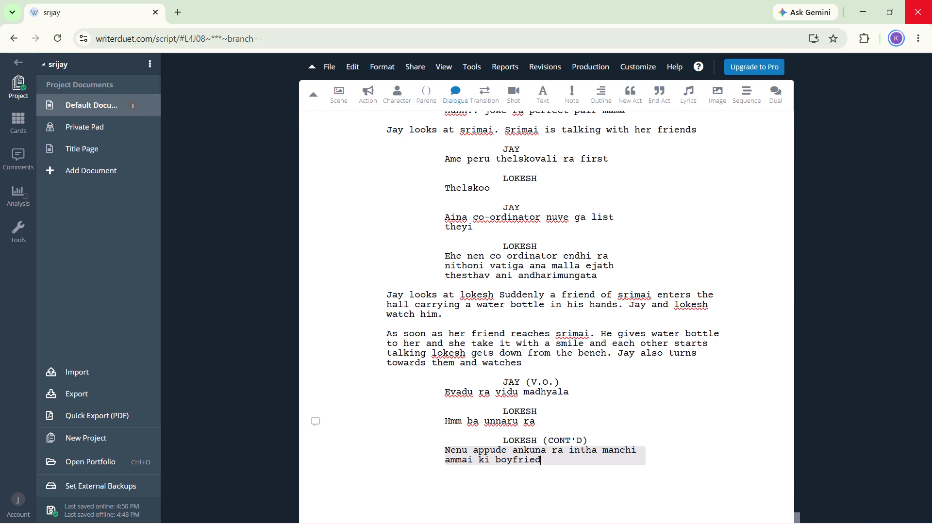
pyautogui.press('BackSpace')
pyautogui.write('nd undada ani')
pyautogui.press('space')
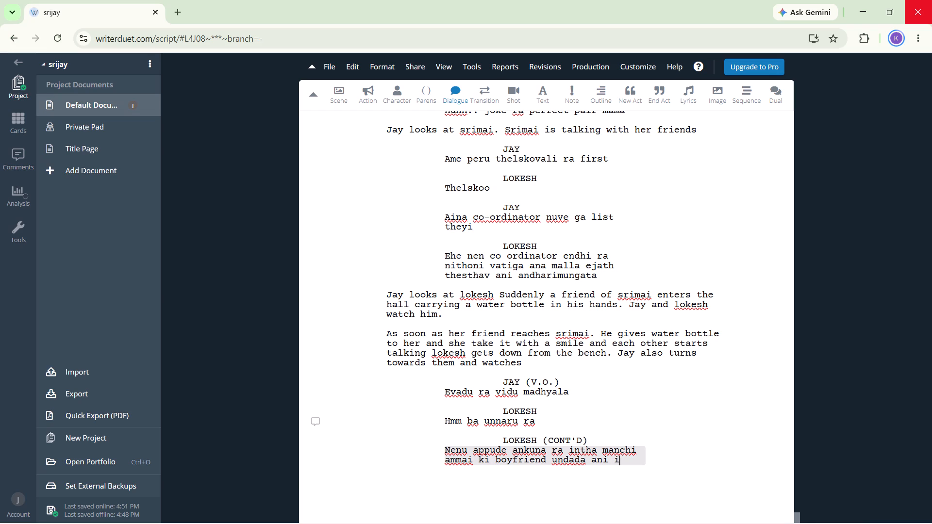
pyautogui.press('i')
pyautogui.press('BackSpace')
pyautogui.press('BackSpace')
pyautogui.write('..nice')
pyautogui.press('space')
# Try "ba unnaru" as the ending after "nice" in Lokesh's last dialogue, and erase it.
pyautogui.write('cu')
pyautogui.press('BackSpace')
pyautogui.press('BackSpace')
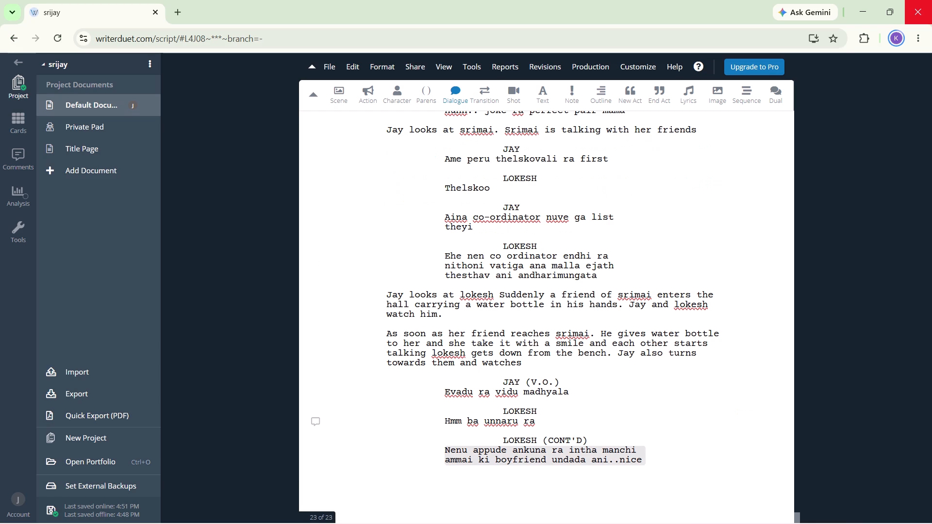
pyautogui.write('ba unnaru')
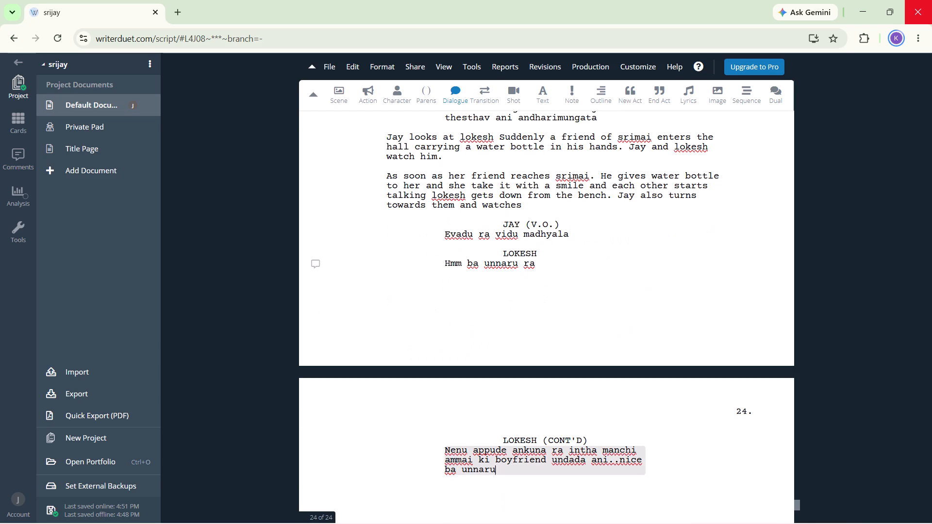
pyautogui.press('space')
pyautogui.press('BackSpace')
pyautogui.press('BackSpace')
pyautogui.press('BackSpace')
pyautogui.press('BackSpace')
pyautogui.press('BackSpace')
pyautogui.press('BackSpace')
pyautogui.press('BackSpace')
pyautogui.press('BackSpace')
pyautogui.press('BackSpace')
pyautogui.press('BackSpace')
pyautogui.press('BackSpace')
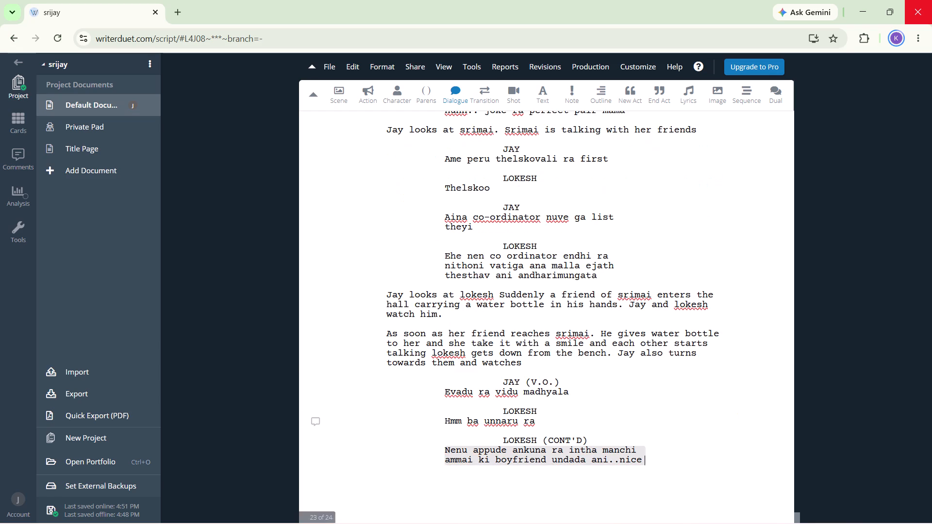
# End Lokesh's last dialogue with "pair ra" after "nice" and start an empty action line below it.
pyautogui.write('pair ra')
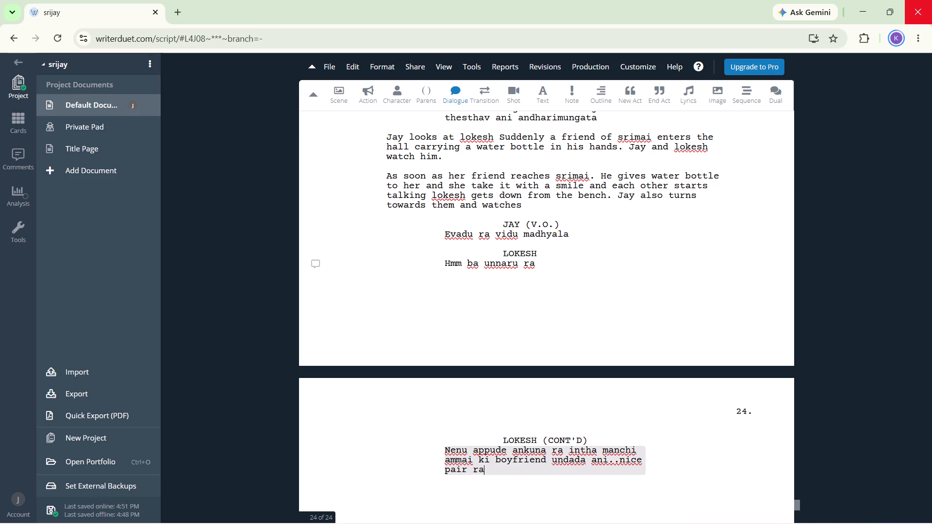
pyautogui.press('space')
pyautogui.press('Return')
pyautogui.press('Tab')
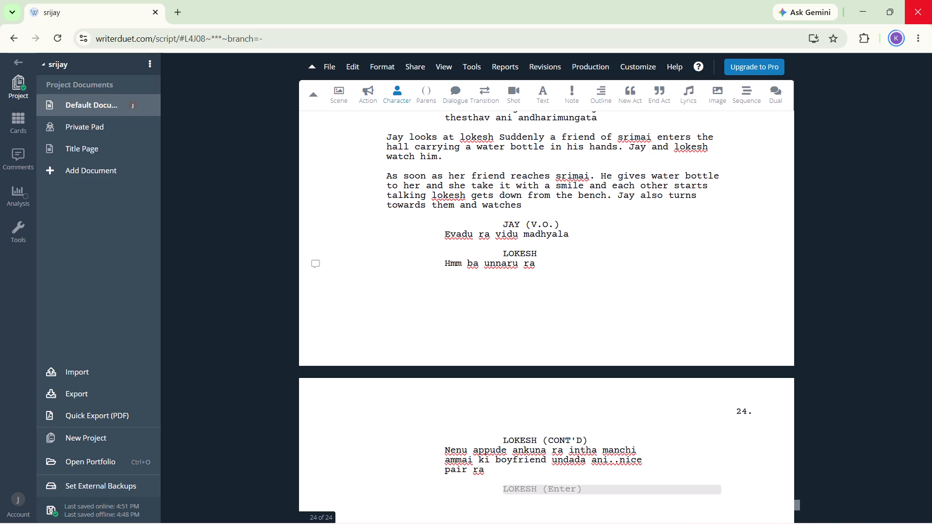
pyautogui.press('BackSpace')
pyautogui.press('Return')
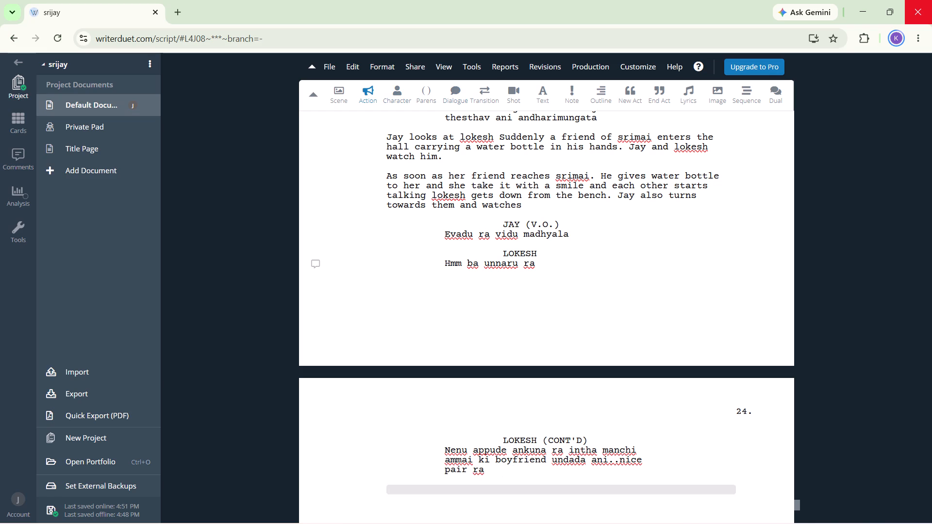
# Delete "..nice pair ra" from the end of Lokesh's last dialogue and start an empty action line below it.
pyautogui.press('BackSpace')
pyautogui.press('BackSpace')
pyautogui.press('BackSpace')
pyautogui.press('BackSpace')
pyautogui.press('BackSpace')
pyautogui.press('BackSpace')
pyautogui.press('BackSpace')
pyautogui.press('BackSpace')
pyautogui.press('BackSpace')
pyautogui.press('BackSpace')
pyautogui.press('BackSpace')
pyautogui.press('BackSpace')
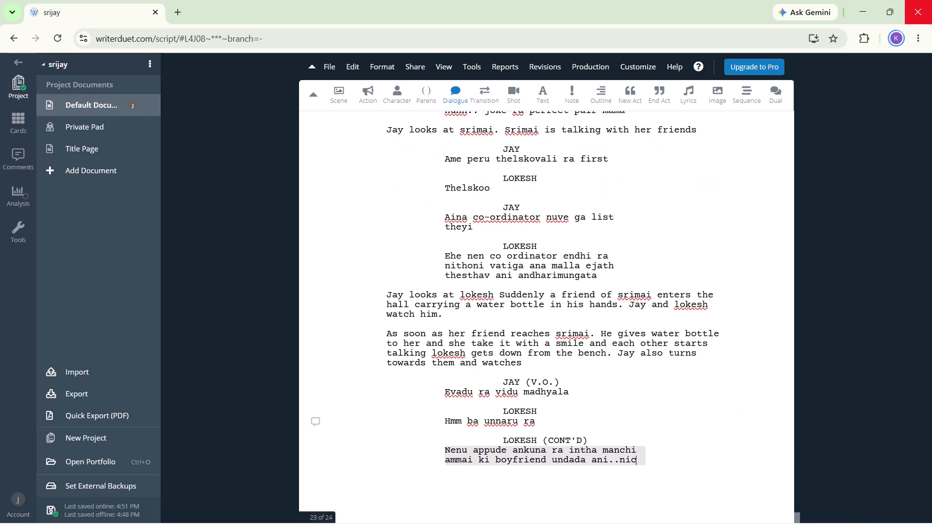
pyautogui.press('BackSpace')
pyautogui.press('BackSpace')
pyautogui.press('BackSpace')
pyautogui.press('BackSpace')
pyautogui.press('BackSpace')
pyautogui.press('Return')
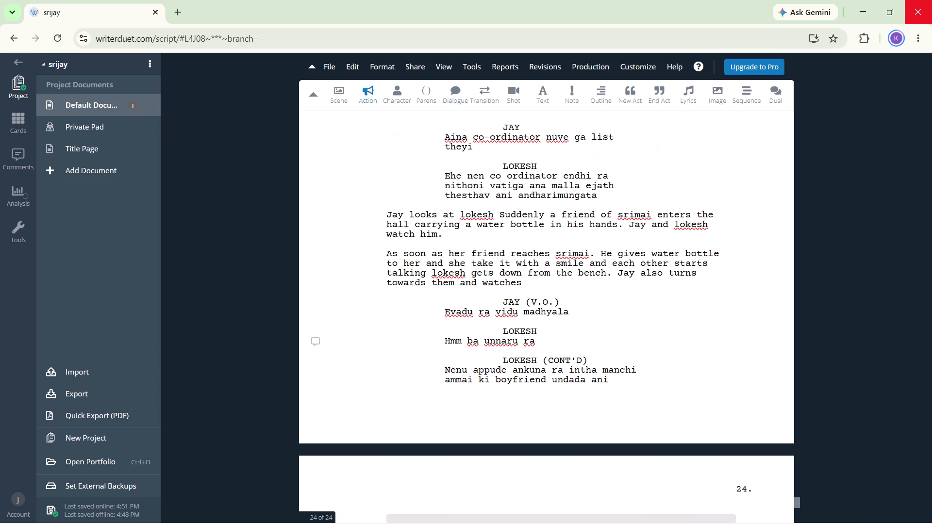
# Write the action line "Suddenly narendra walks in to the frame" below Lokesh's last dialogue.
pyautogui.scroll(-1, 587, 502)
pyautogui.write('sudden')
pyautogui.write('ly na')
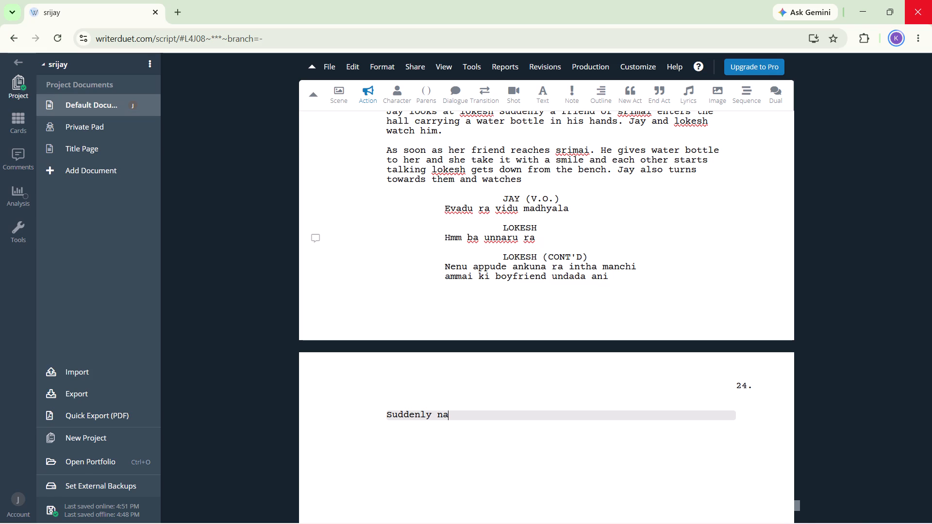
pyautogui.write('re')
pyautogui.write('ndra walks in to the ffa')
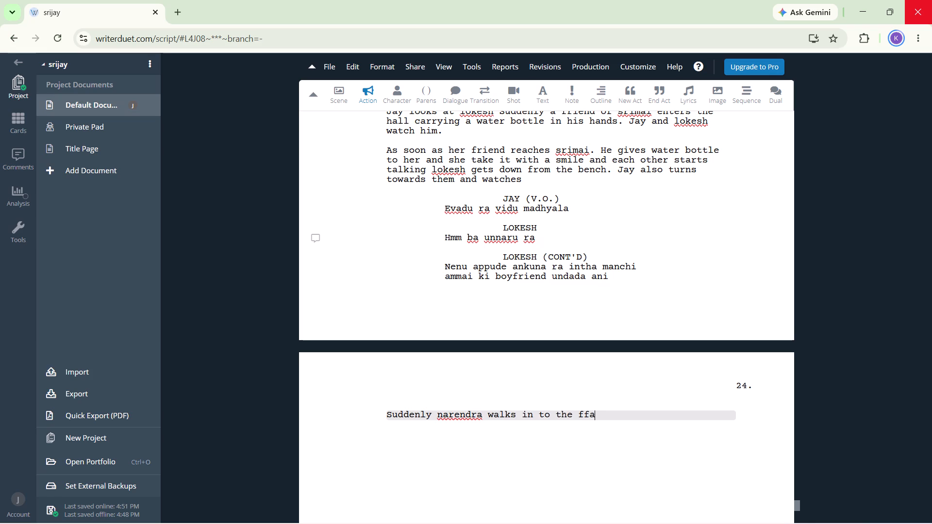
pyautogui.press('BackSpace')
pyautogui.press('BackSpace')
pyautogui.press('BackSpace')
pyautogui.press('r')
pyautogui.press('BackSpace')
pyautogui.press('=')
pyautogui.press('BackSpace')
pyautogui.write('frame')
pyautogui.press('space')
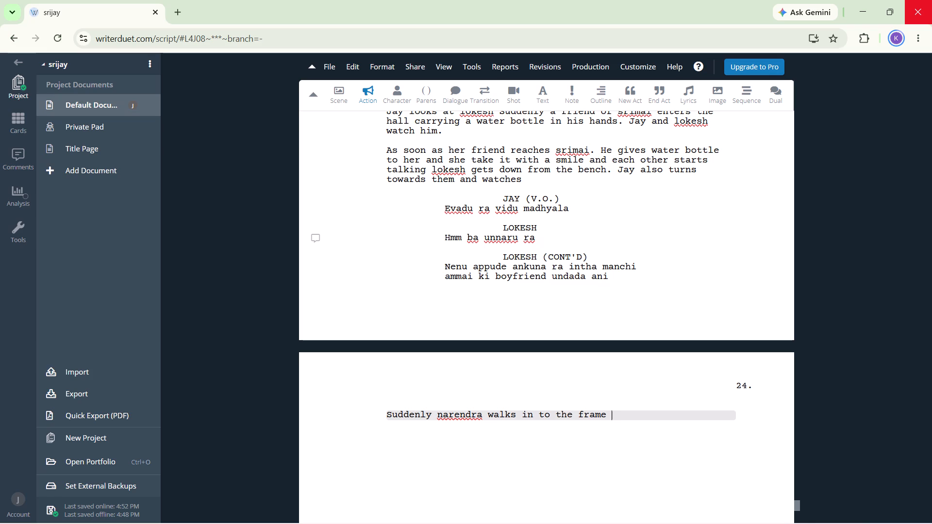
# Add a NARENDRA character cue below the action line with the dialogue "Avnu..she is beautiful".
pyautogui.press('Return')
pyautogui.press('Tab')
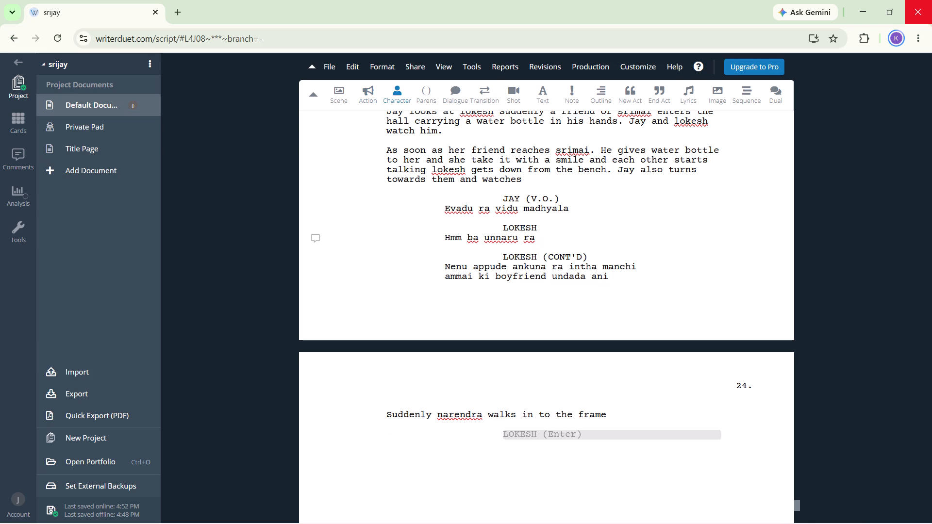
pyautogui.write('na')
pyautogui.press('Return')
pyautogui.write('avnu')
pyautogui.write('..she is beaut')
pyautogui.write('ifu')
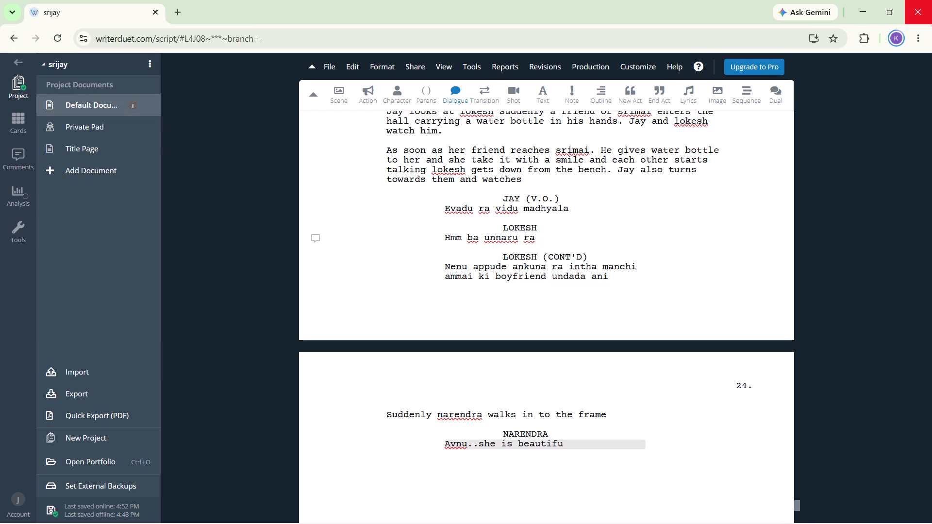
pyautogui.press('l')
# Add a LOKESH cue with the dialogue "Hey bro nuvu eppudu ochinav" after Narendra's dialogue, followed by an empty action line.
pyautogui.press('Return')
pyautogui.press('Tab')
pyautogui.press('l')
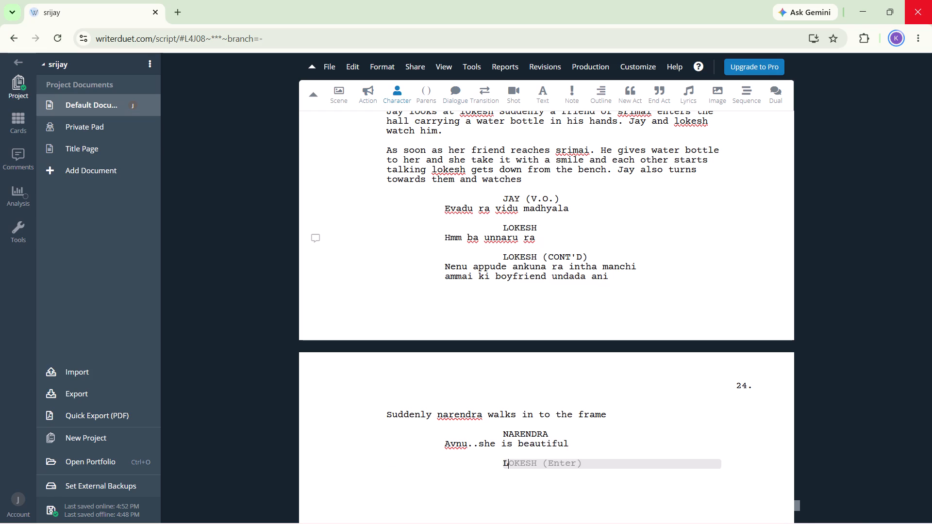
pyautogui.press('Return')
pyautogui.write('hey bro nnuvu ==')
pyautogui.press('BackSpace')
pyautogui.press('BackSpace')
pyautogui.press('BackSpace')
pyautogui.press('BackSpace')
pyautogui.press('BackSpace')
pyautogui.press('BackSpace')
pyautogui.press('BackSpace')
pyautogui.write('uvu eppufu')
pyautogui.press('space')
pyautogui.press('BackSpace')
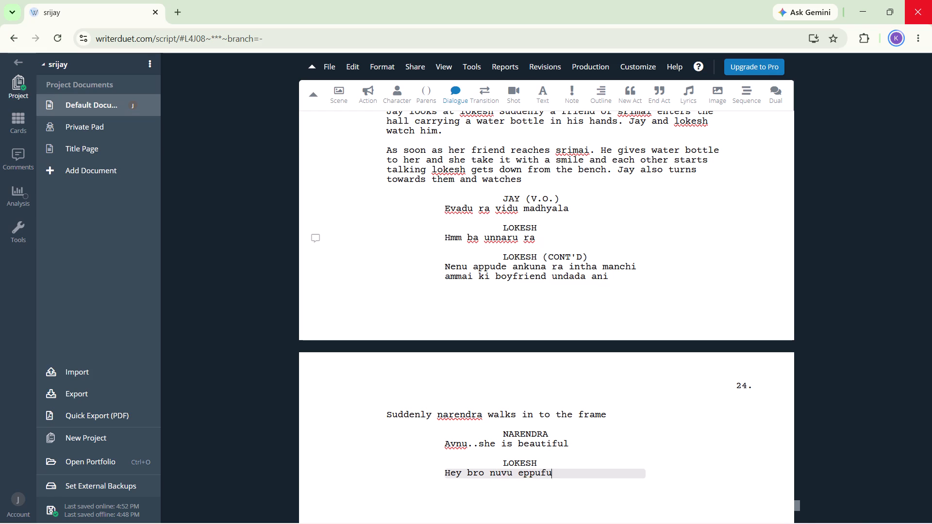
pyautogui.press('BackSpace')
pyautogui.press('BackSpace')
pyautogui.write('du ovhi')
pyautogui.press('BackSpace')
pyautogui.press('BackSpace')
pyautogui.press('BackSpace')
pyautogui.write('chinav')
pyautogui.press('space')
pyautogui.press('Return')
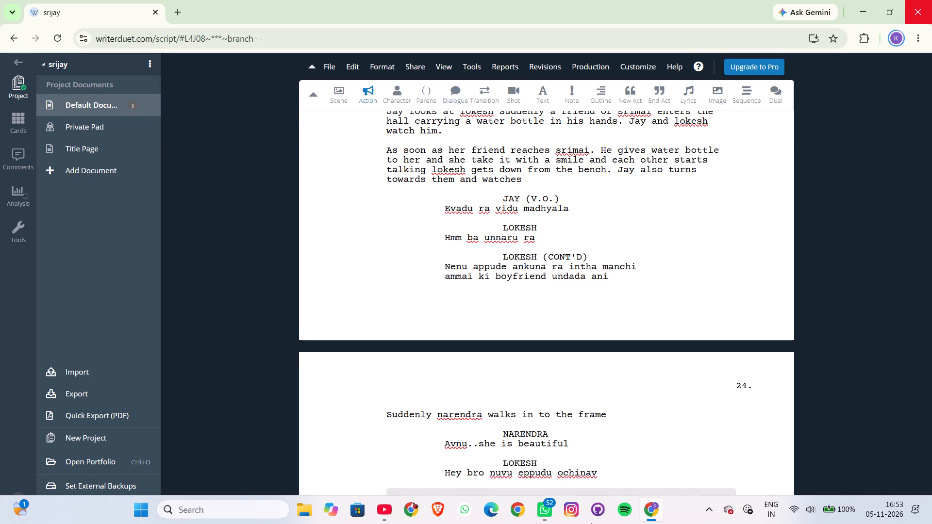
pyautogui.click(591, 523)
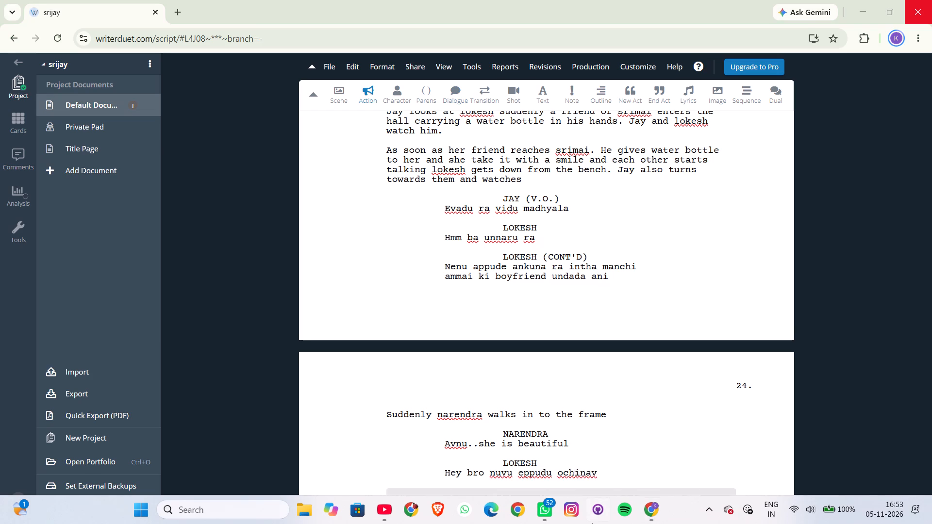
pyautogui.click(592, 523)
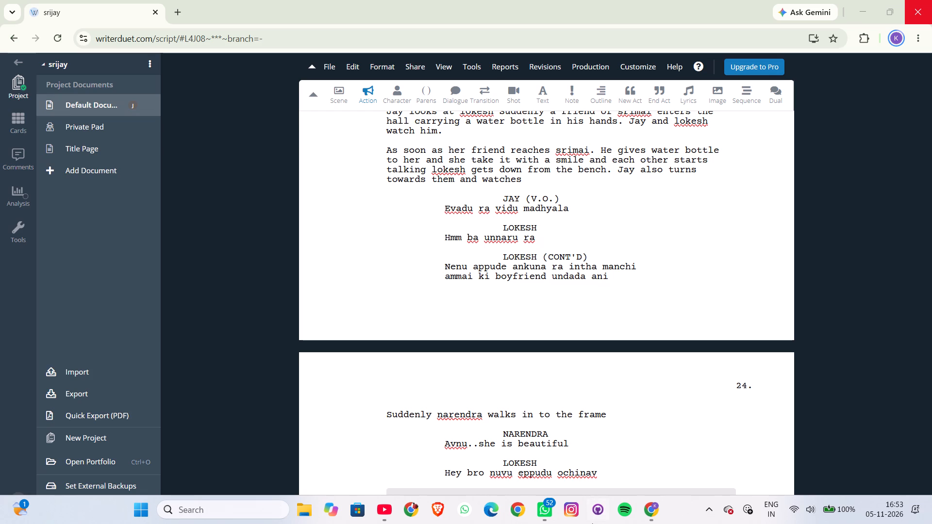
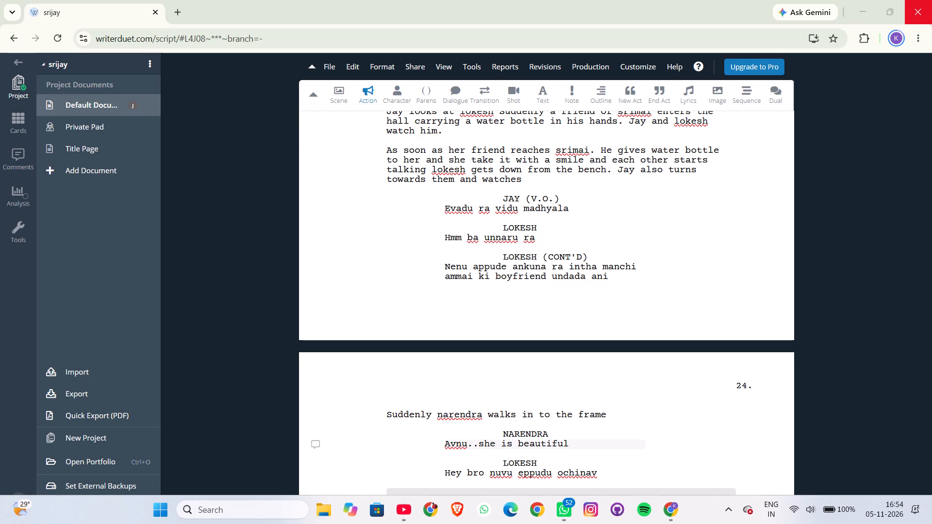
# Add a NARENDRA cue after Lokesh's "Hey bro nuvu eppudu ochinav" with the dialogue "S***a chepakunda ostharu ah ra".
pyautogui.scroll(-2, 563, 445)
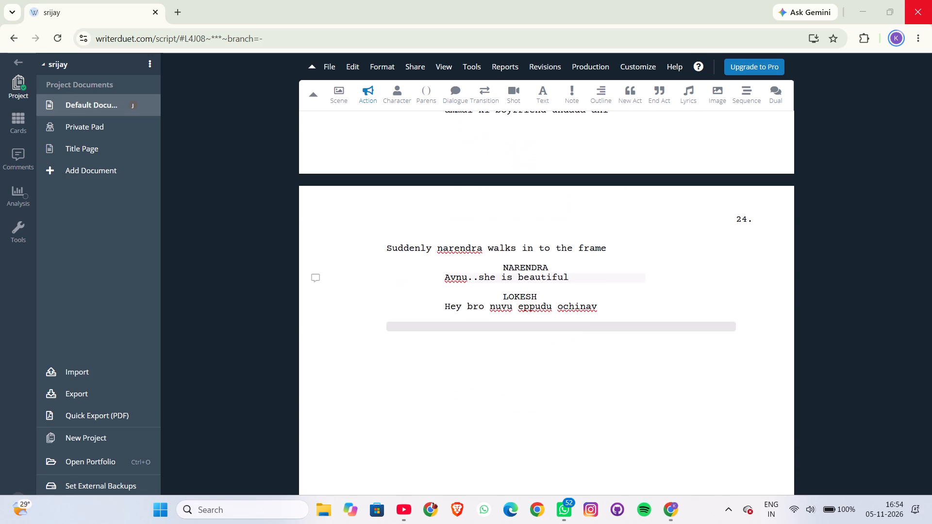
pyautogui.click(486, 332)
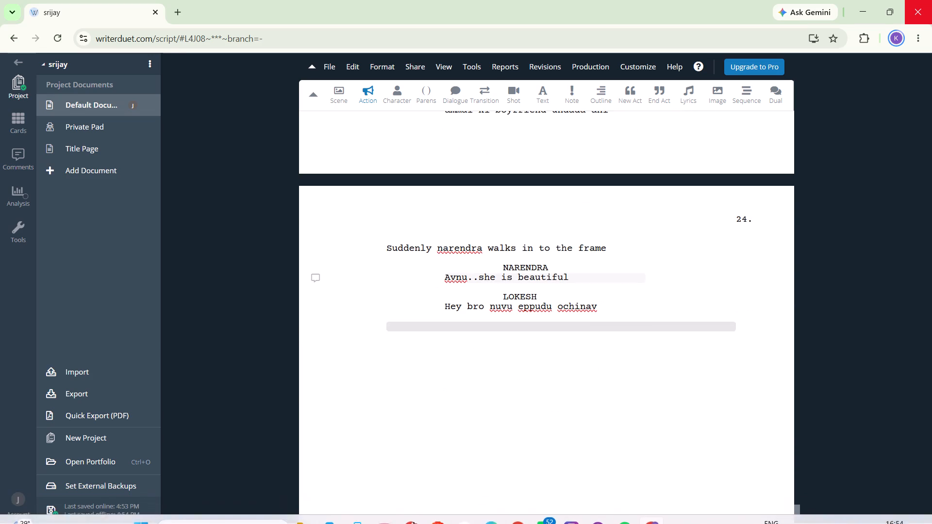
pyautogui.press('Tab')
pyautogui.press('Return')
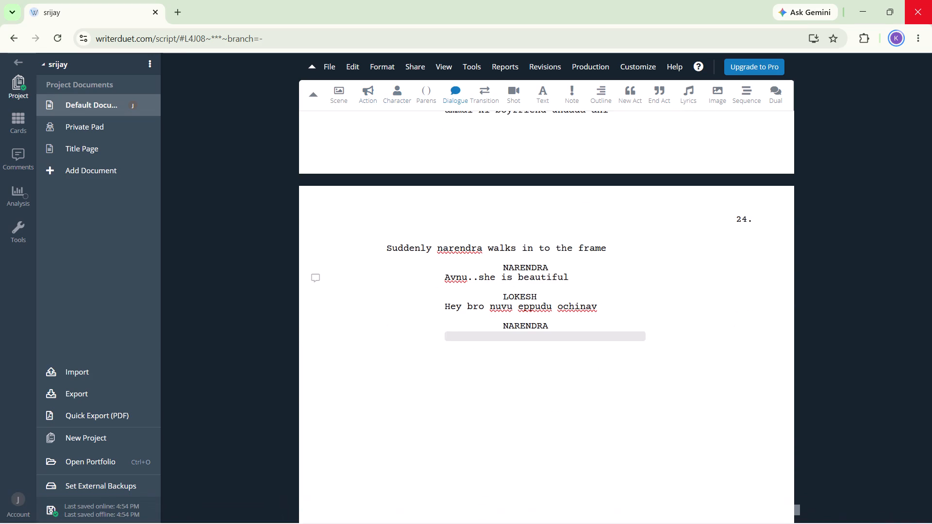
pyautogui.press('s')
pyautogui.write('***')
pyautogui.write('a chepakunda ostharu')
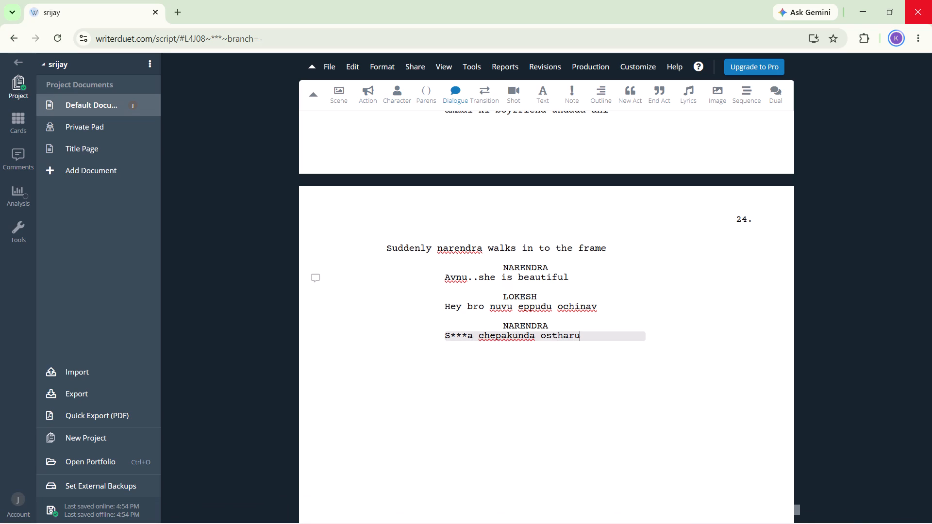
pyautogui.press('space')
pyautogui.write('ah ra')
pyautogui.press('space')
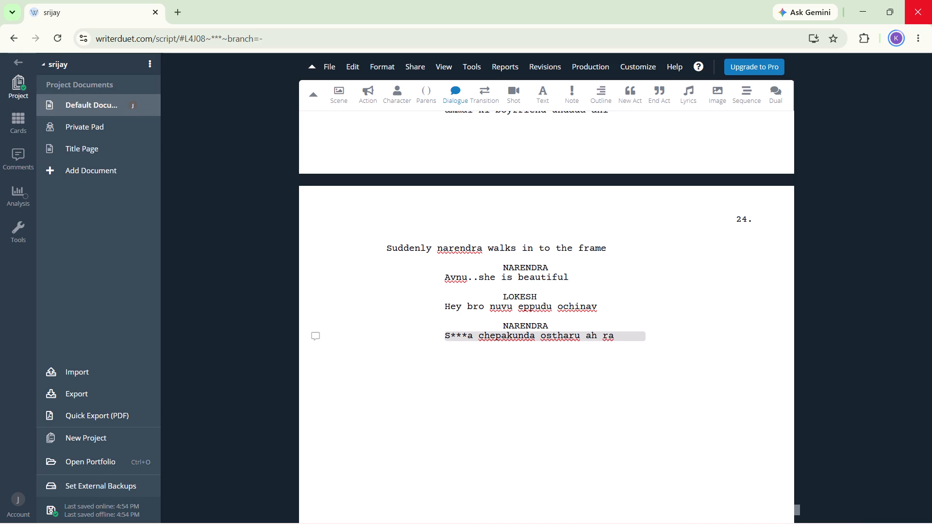
# Start an action line below Narendra's latest dialogue with the text "Jay caluculates".
pyautogui.press('Return')
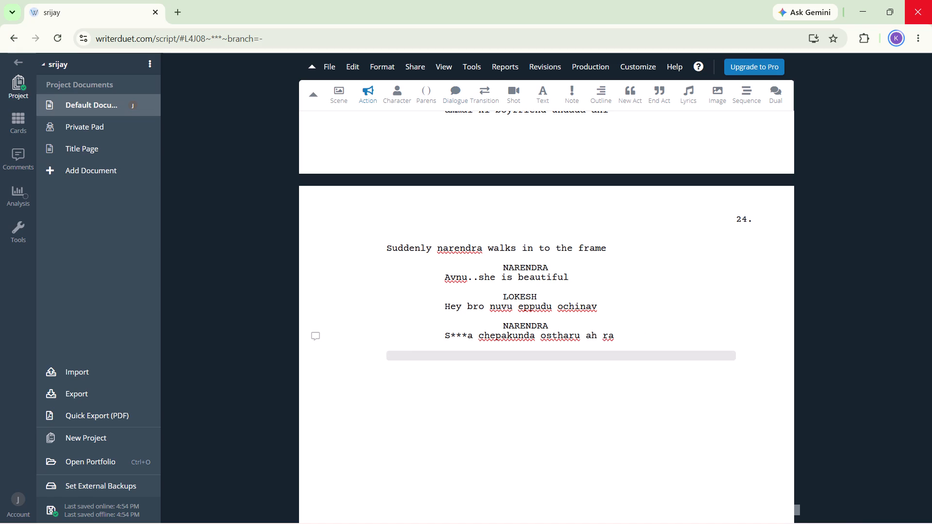
pyautogui.write('jay caluculates')
pyautogui.press('space')
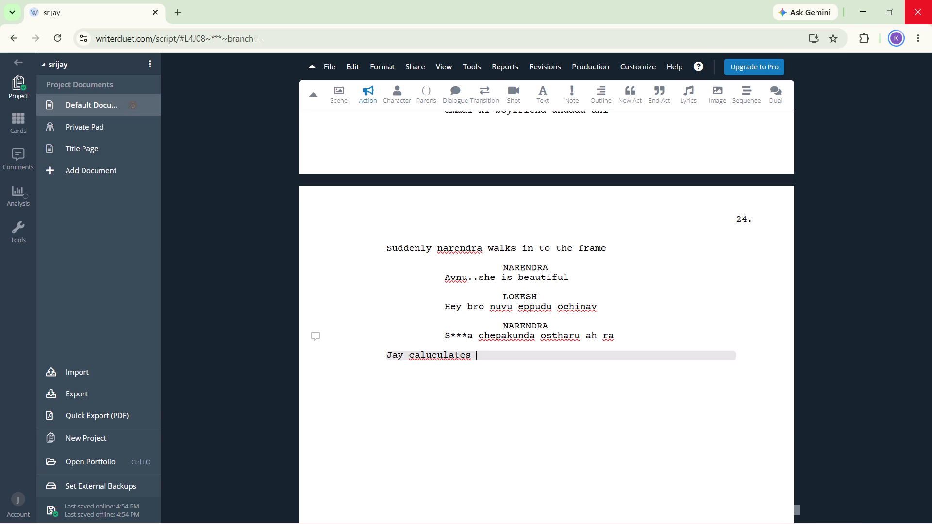
# Replace the opening word of Narendra's latest dialogue with "Em dongalu unnaru ra".
pyautogui.click(472, 339)
pyautogui.press('BackSpace')
pyautogui.press('BackSpace')
pyautogui.press('BackSpace')
pyautogui.press('BackSpace')
pyautogui.press('BackSpace')
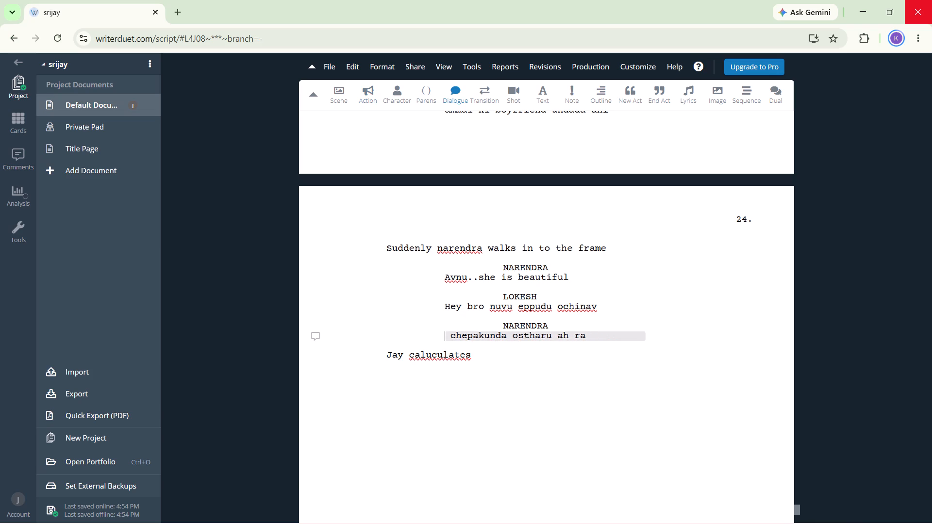
pyautogui.write('em')
pyautogui.press('space')
pyautogui.write('dongak')
pyautogui.press('BackSpace')
pyautogui.write('lu unnaru ra')
pyautogui.press('space')
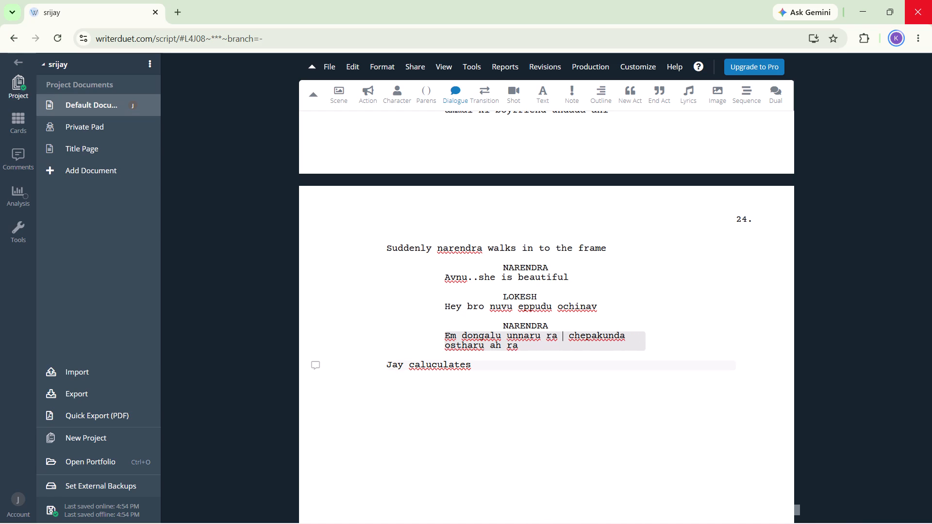
# Replace "chepakunda" with "odhilesi" in Narendra's latest dialogue and append "nanu" at its end.
pyautogui.click(626, 338)
pyautogui.press('BackSpace')
pyautogui.press('BackSpace')
pyautogui.press('BackSpace')
pyautogui.press('BackSpace')
pyautogui.press('BackSpace')
pyautogui.press('BackSpace')
pyautogui.press('BackSpace')
pyautogui.press('BackSpace')
pyautogui.press('BackSpace')
pyautogui.press('BackSpace')
pyautogui.press('BackSpace')
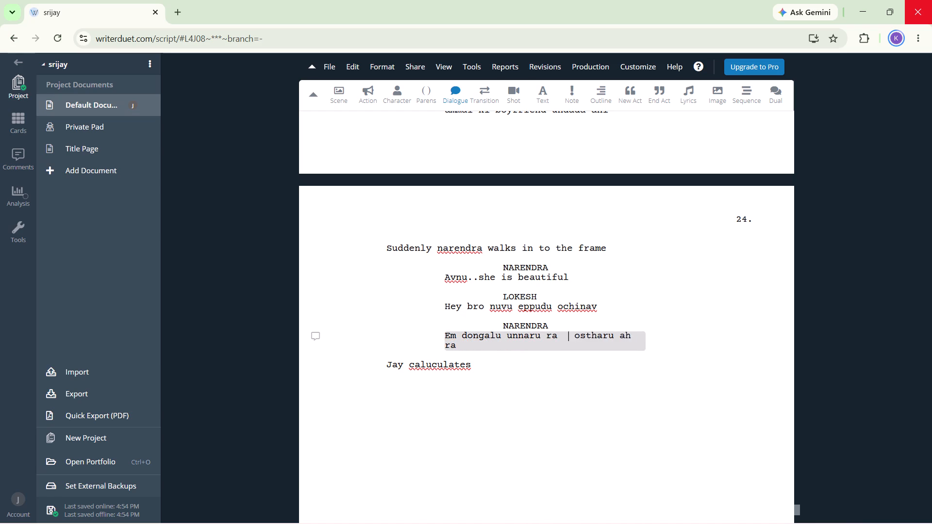
pyautogui.press('BackSpace')
pyautogui.write('odhilesi')
pyautogui.press('space')
pyautogui.click(595, 350)
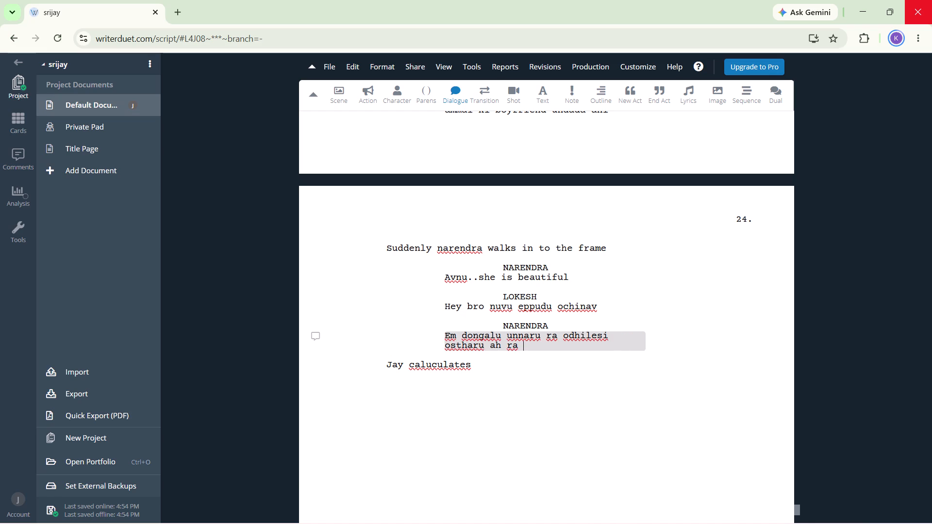
pyautogui.write('nanu')
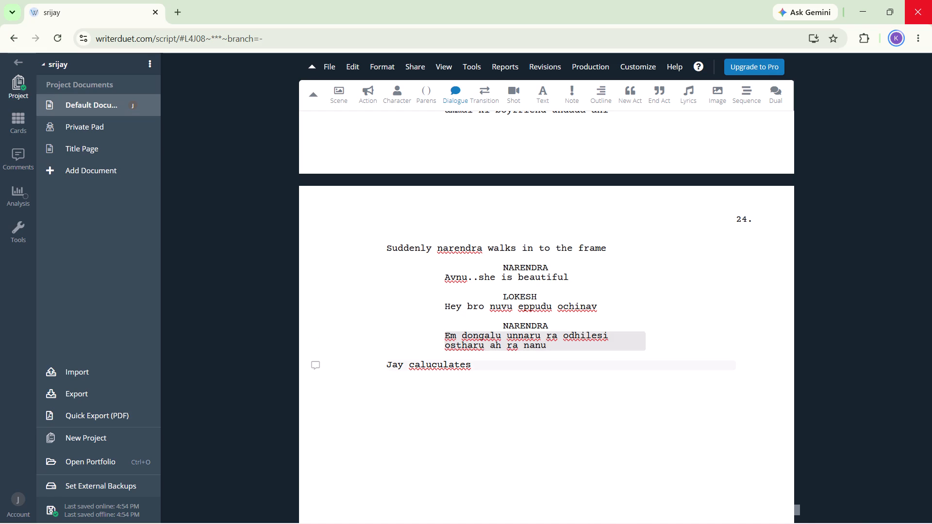
# Complete the action line below Narendra's dialogue so it reads "Jay caluculates in air".
pyautogui.click(555, 361)
pyautogui.write('somet')
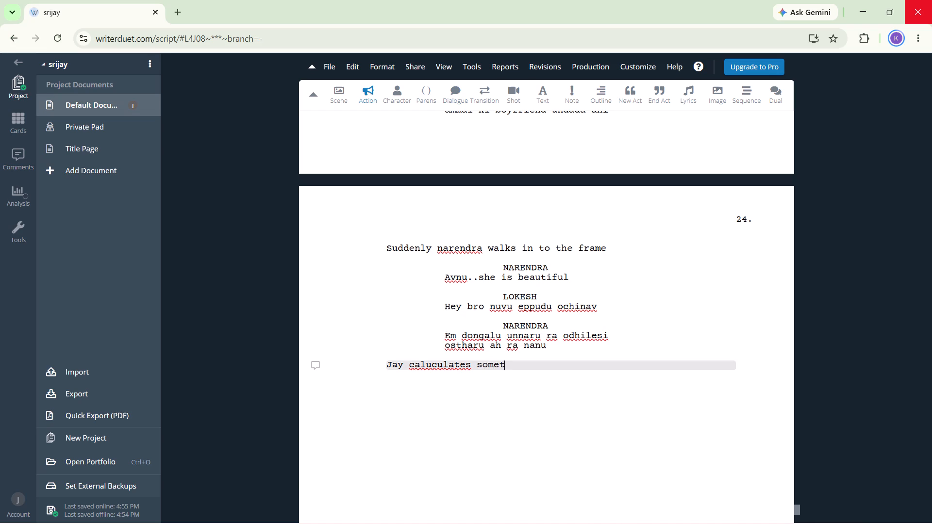
pyautogui.press('BackSpace')
pyautogui.press('BackSpace')
pyautogui.press('BackSpace')
pyautogui.press('BackSpace')
pyautogui.press('BackSpace')
pyautogui.write('in air')
pyautogui.press('space')
# Add a JAY cue below the action line with the dialogue "Hmm confirm ra vallu edharu lovers kadhu".
pyautogui.press('Return')
pyautogui.press('Tab')
pyautogui.write('jay')
pyautogui.press('Return')
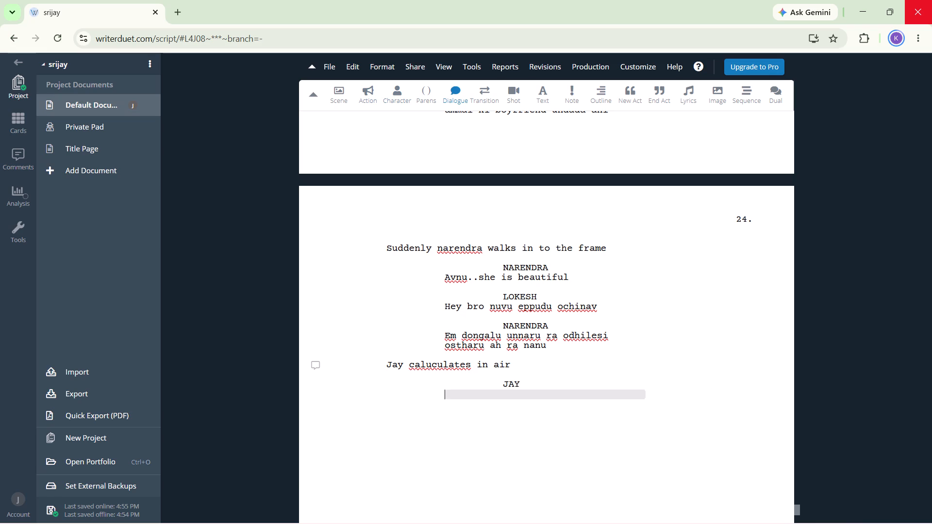
pyautogui.write('hmm con')
pyautogui.write('firm ra')
pyautogui.press('space')
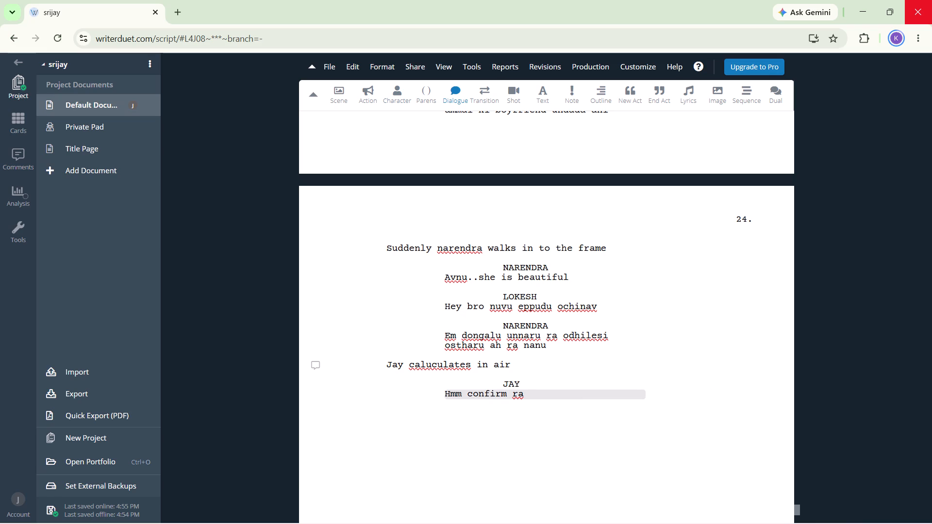
pyautogui.write('vallu eda')
pyautogui.press('BackSpace')
pyautogui.write('hau')
pyautogui.press('BackSpace')
pyautogui.write('ru lovers kadhu')
pyautogui.press('space')
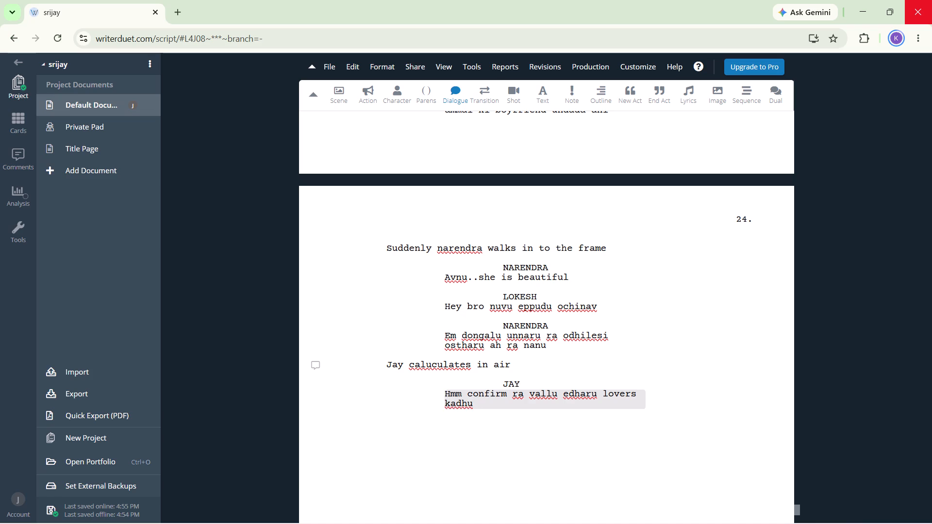
# Add a NARENDRA cue after Jay's dialogue with the dialogue "How".
pyautogui.press('Return')
pyautogui.press('Tab')
pyautogui.press('Return')
pyautogui.write('how')
# Add a JAY character cue after Narendra's "How" and open an empty dialogue line under it.
pyautogui.press('Return')
pyautogui.press('Tab')
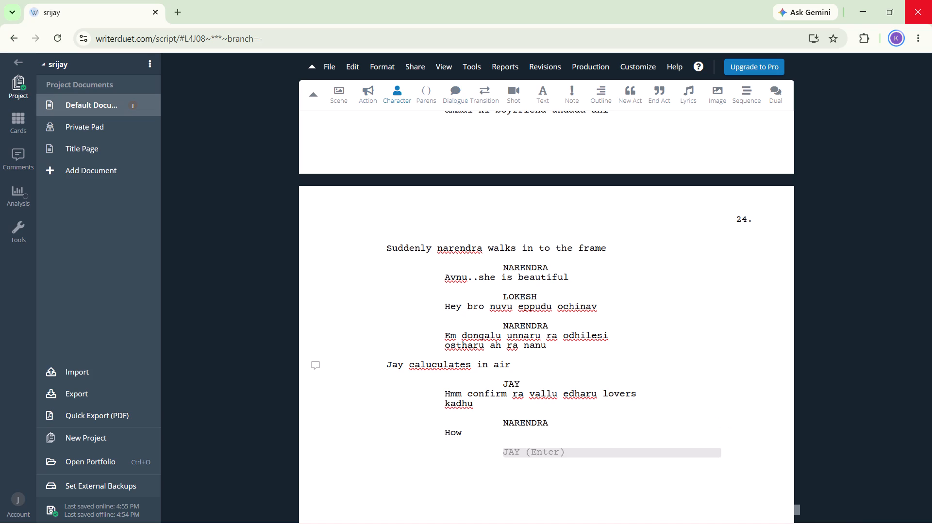
pyautogui.press('Return')
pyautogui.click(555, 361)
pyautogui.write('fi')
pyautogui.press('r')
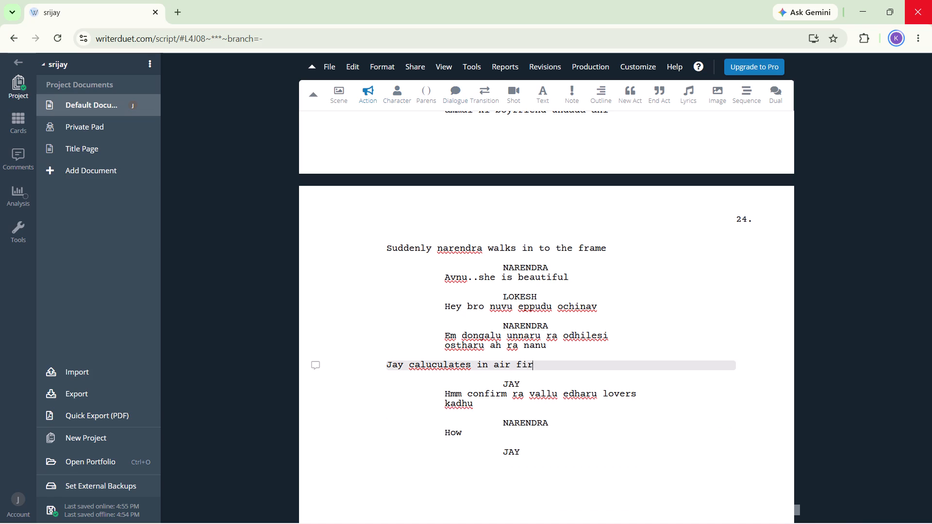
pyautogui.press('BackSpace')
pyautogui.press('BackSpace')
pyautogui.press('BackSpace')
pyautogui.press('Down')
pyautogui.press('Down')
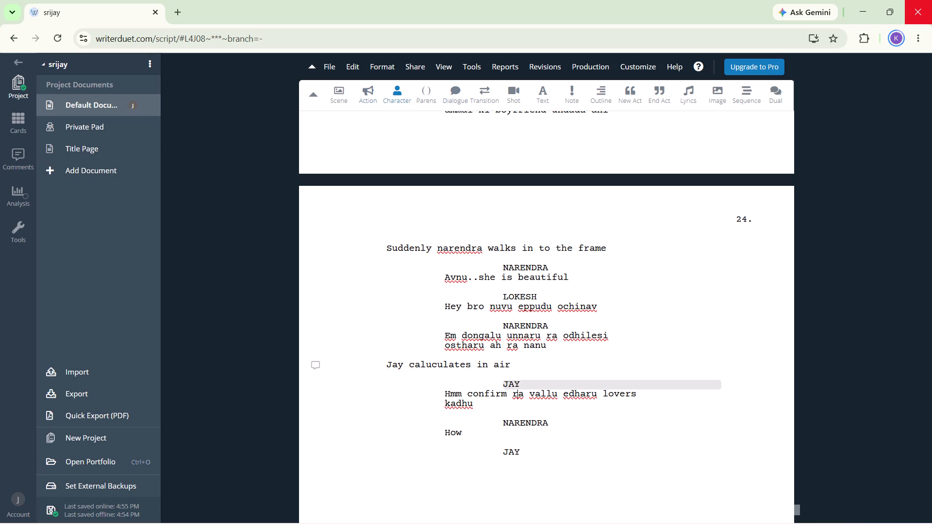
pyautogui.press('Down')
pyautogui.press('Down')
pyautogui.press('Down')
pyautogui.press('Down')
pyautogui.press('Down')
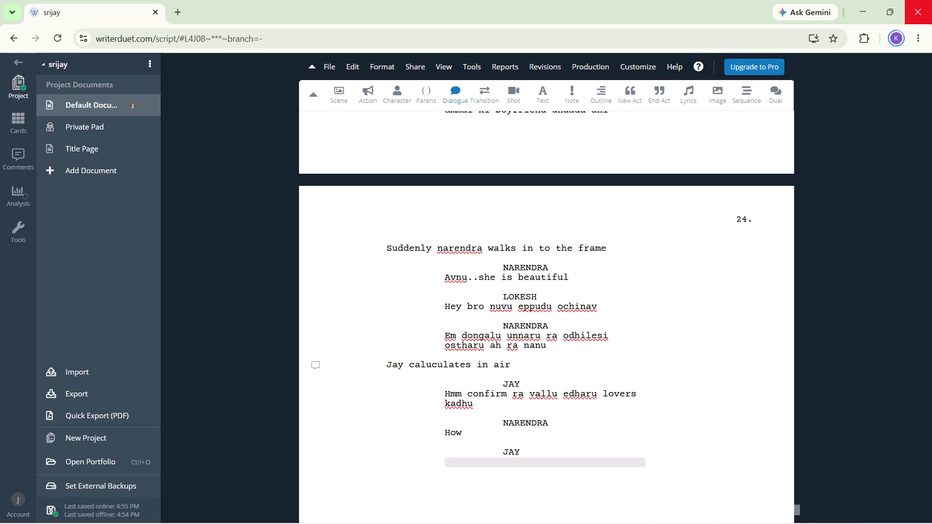
# Write the dialogue "First valla edhari madhya una distance chudu" under the last JAY cue.
pyautogui.write('first')
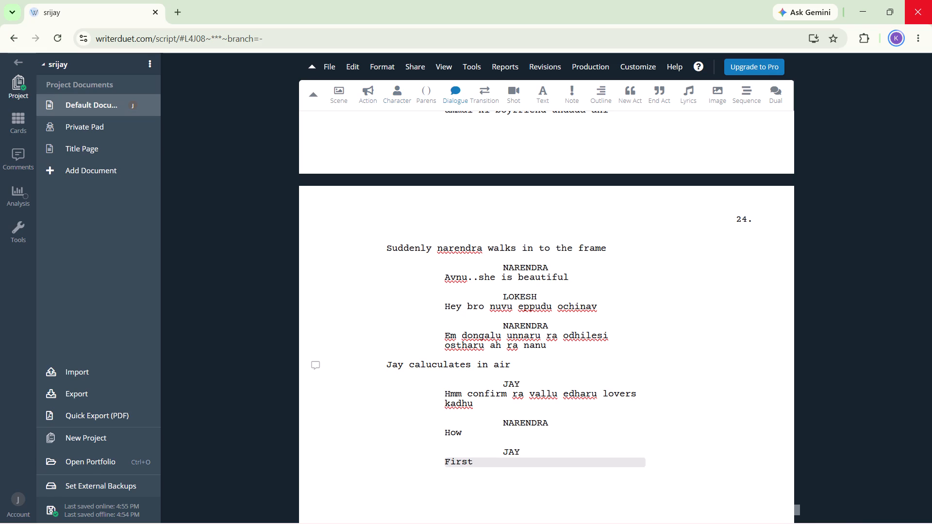
pyautogui.click(555, 361)
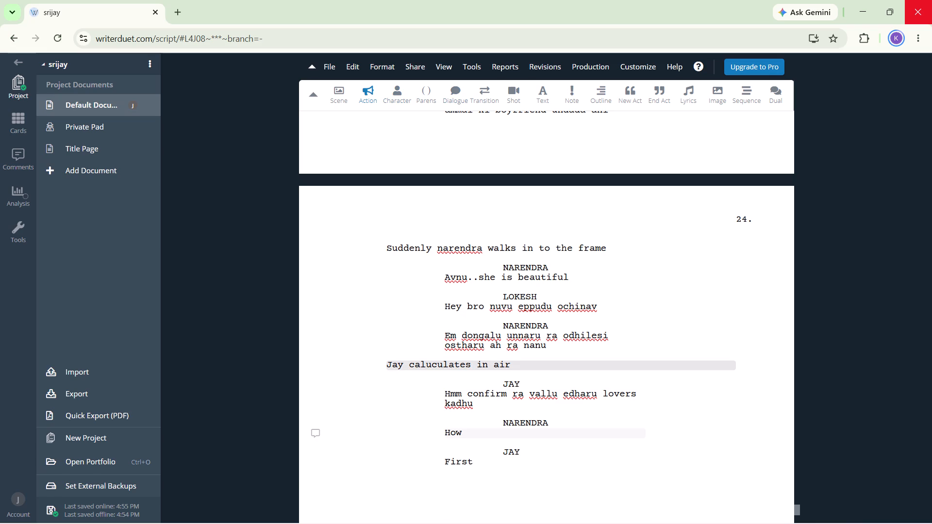
pyautogui.click(536, 458)
pyautogui.press('space')
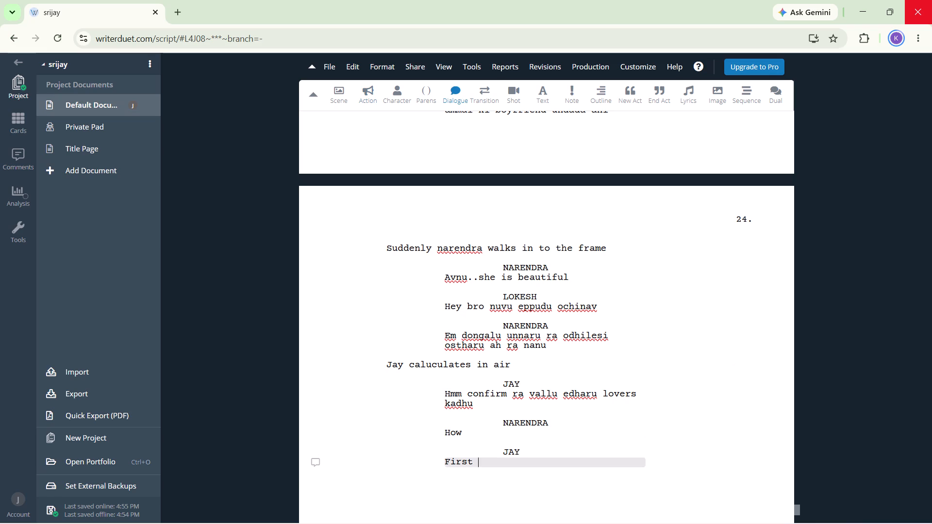
pyautogui.write('valla edhari madhya una dista')
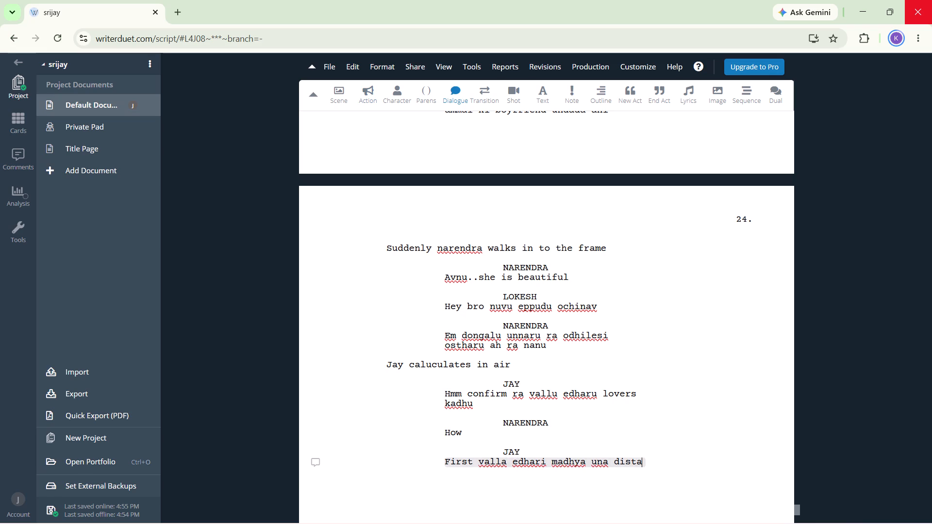
pyautogui.write('nce chudu')
pyautogui.press('space')
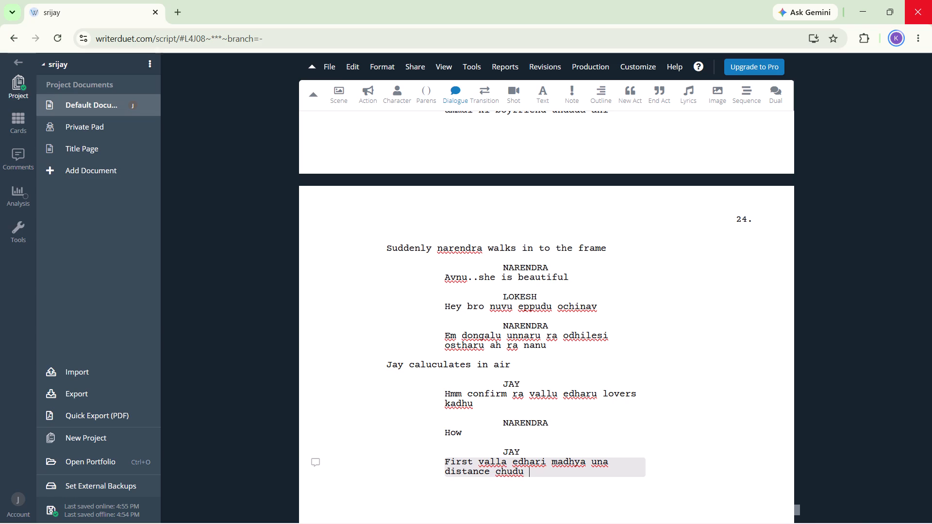
# Add another JAY character cue below Jay's "distance chudu" dialogue.
pyautogui.press('Return')
pyautogui.press('Tab')
pyautogui.press('j')
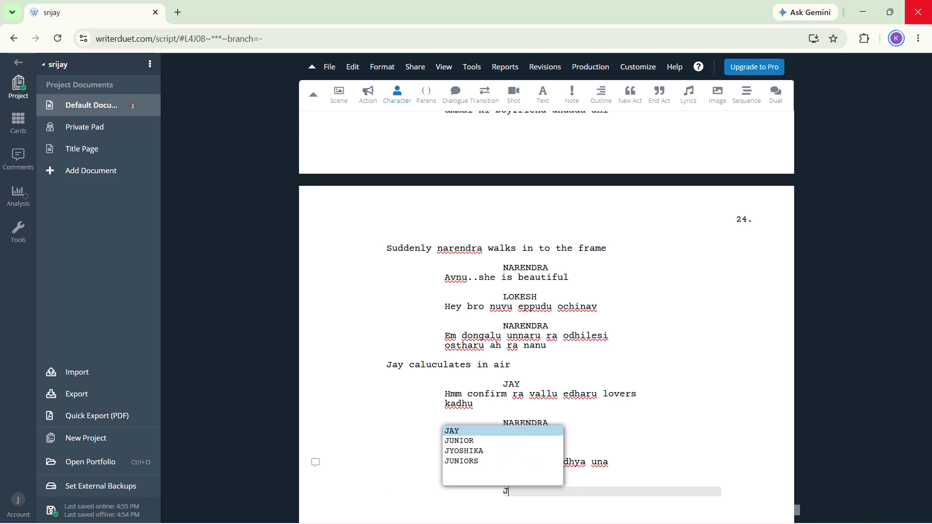
pyautogui.press('Return')
pyautogui.scroll(-1, 536, 458)
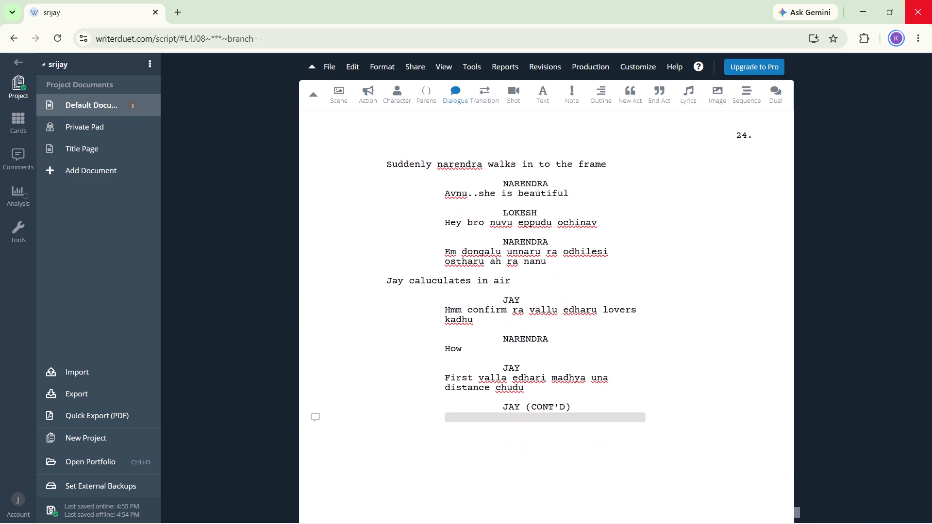
# Insert an empty action line between Jay's "lovers kadhu" dialogue and Narendra's "How" cue.
pyautogui.click(504, 320)
pyautogui.press('Return')
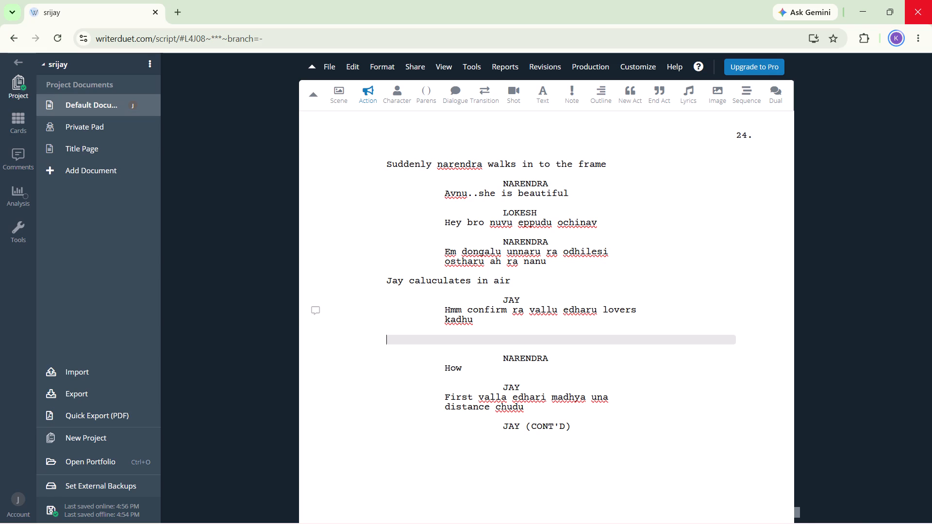
# Extend the action line "Jay caluculates in air" with "and places his hand on narendra and".
pyautogui.click(518, 280)
pyautogui.write('and')
pyautogui.press('space')
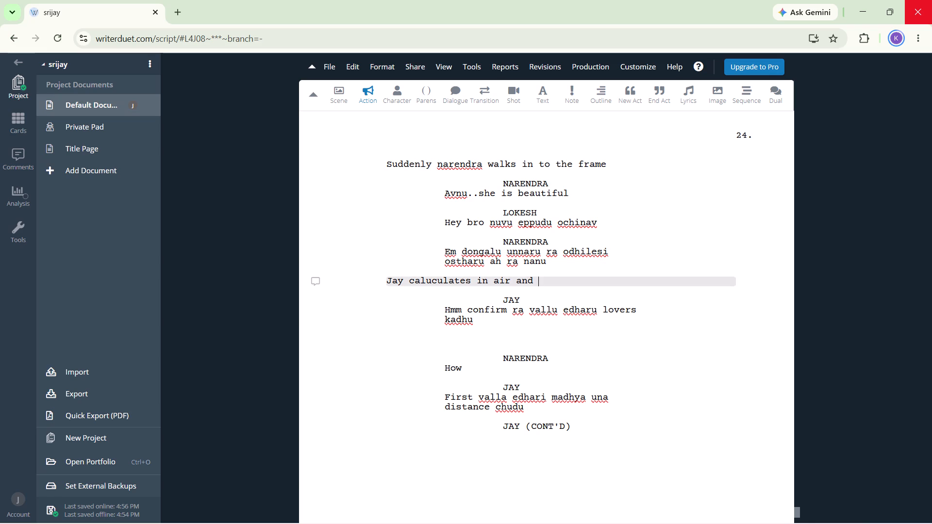
pyautogui.write('places i')
pyautogui.press('BackSpace')
pyautogui.write('his hand on narendra and')
pyautogui.press('space')
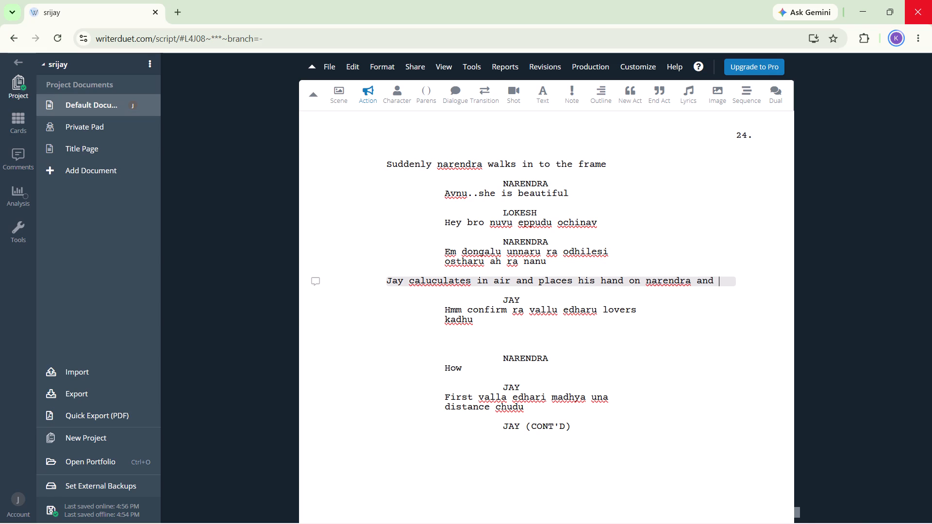
# Insert the word "shoulder" after "narendra" in the action line about Jay placing his hand.
pyautogui.press('Left')
pyautogui.press('Left')
pyautogui.press('Left')
pyautogui.press('Left')
pyautogui.press('Left')
pyautogui.press('space')
pyautogui.write('shoulder')
pyautogui.press('space')
# Finish the action line about Jay's hand on Narendra's shoulder with "says.." after the final "and".
pyautogui.press('Right')
pyautogui.press('Right')
pyautogui.press('Right')
pyautogui.press('Right')
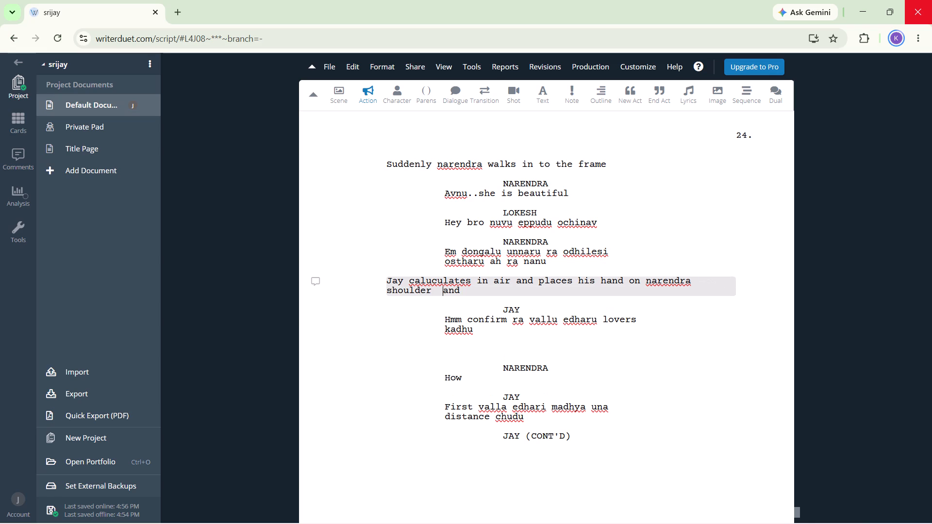
pyautogui.press('Right')
pyautogui.write('says')
pyautogui.press('Down')
pyautogui.press('Down')
pyautogui.press('Down')
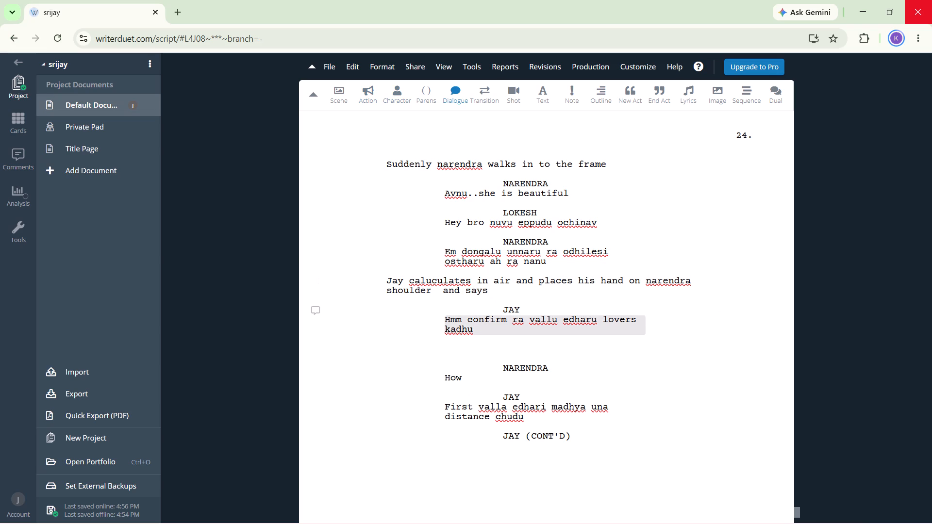
pyautogui.press('Up')
pyautogui.press('Down')
pyautogui.press('Up')
pyautogui.press('Up')
pyautogui.press('Up')
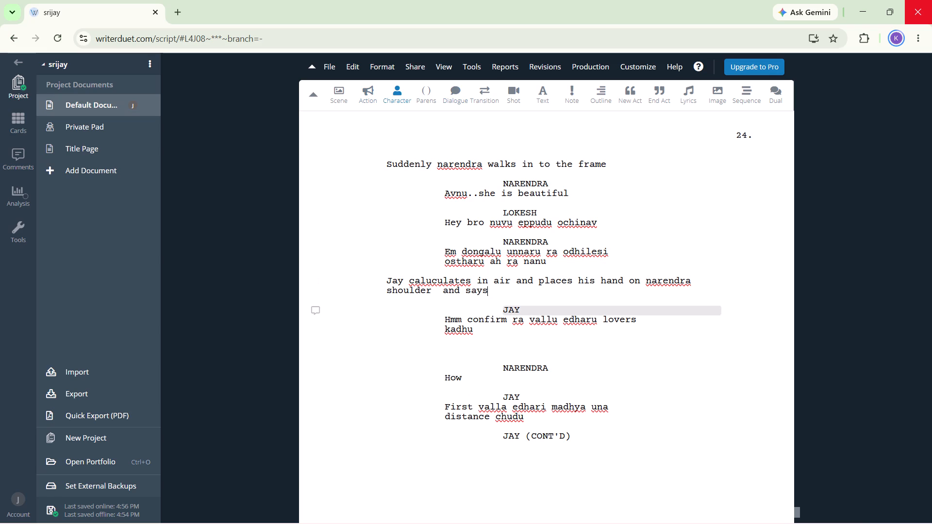
pyautogui.write('..')
# Begin the dialogue under the JAY (CONT'D) cue with the opening word of Jay's second point.
pyautogui.press('Down')
pyautogui.press('Down')
pyautogui.press('Down')
pyautogui.press('Down')
pyautogui.press('Down')
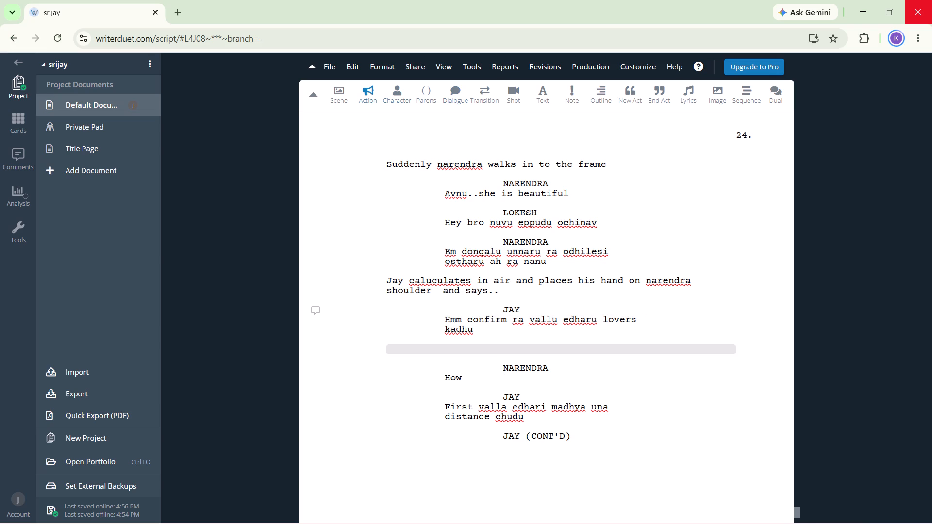
pyautogui.press('Down')
pyautogui.press('Down')
pyautogui.press('Down')
pyautogui.press('Down')
pyautogui.press('Down')
pyautogui.press('Down')
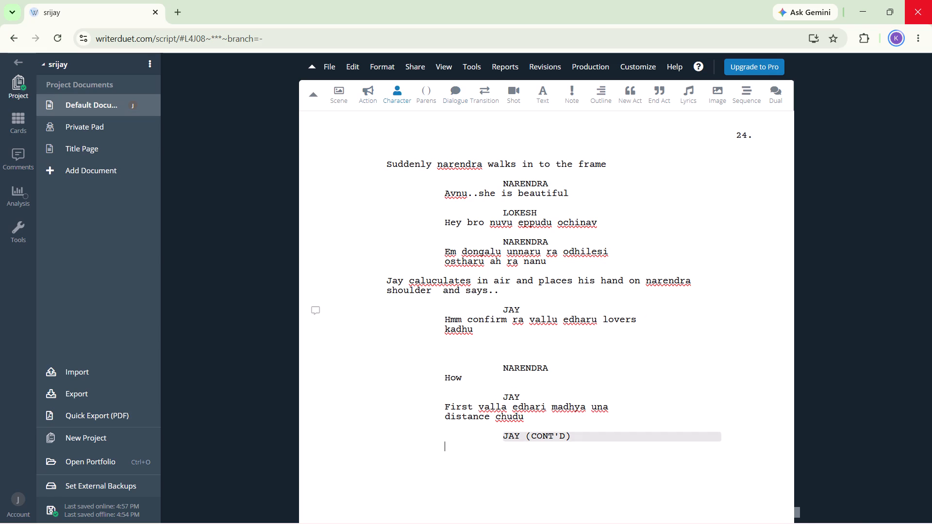
pyautogui.write('seconf')
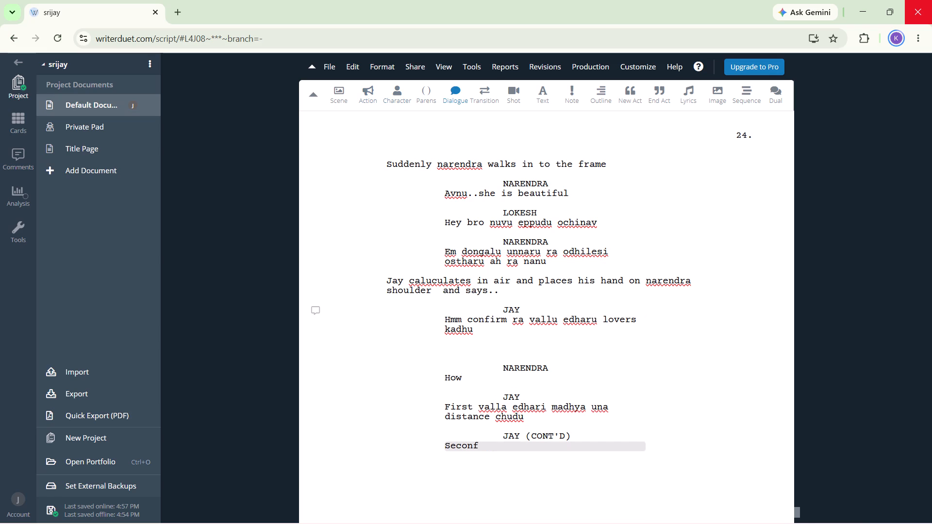
# Change "madhya" to "madhyala" in Jay's "First valla edhari" dialogue.
pyautogui.click(584, 405)
pyautogui.write('la')
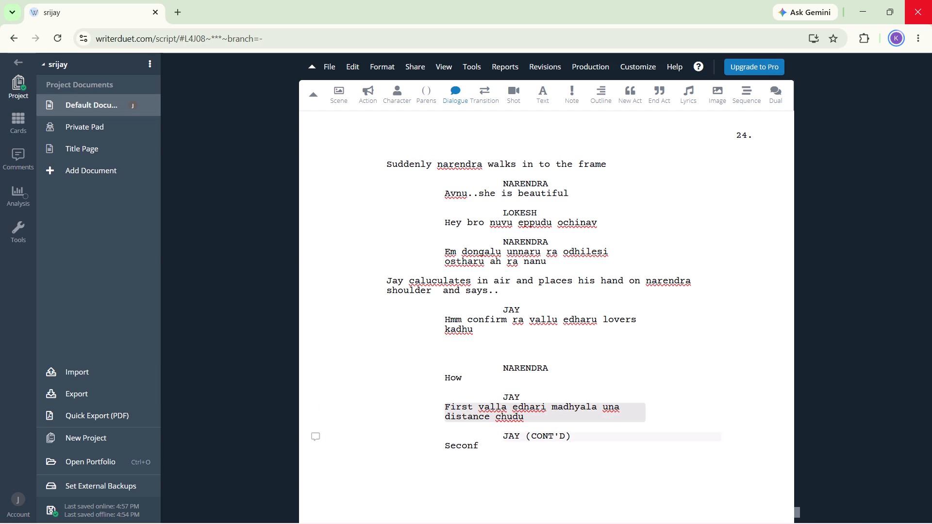
# Correct the opening word under JAY (CONT'D) to "Second" and continue it with "vadu okavela thama".
pyautogui.click(528, 448)
pyautogui.press('BackSpace')
pyautogui.write('d')
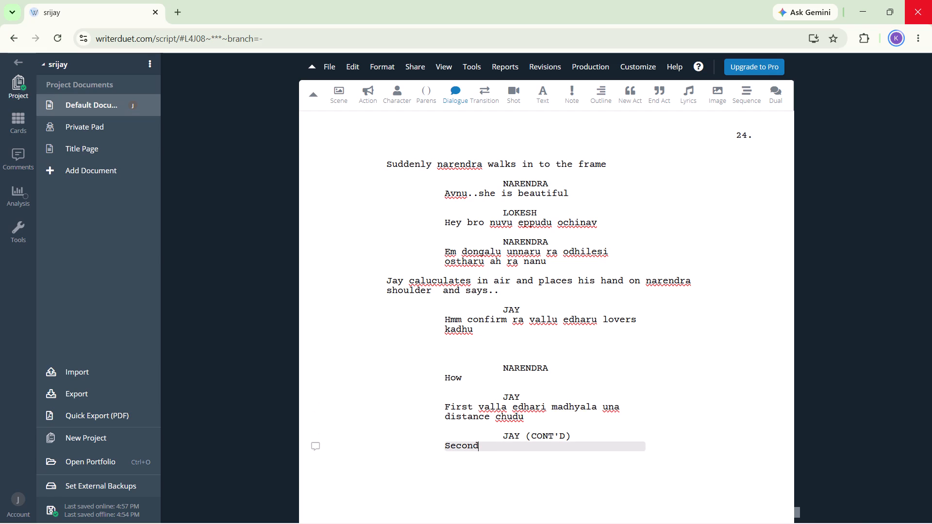
pyautogui.press('space')
pyautogui.write('va')
pyautogui.write('du okavela thama')
pyautogui.press('space')
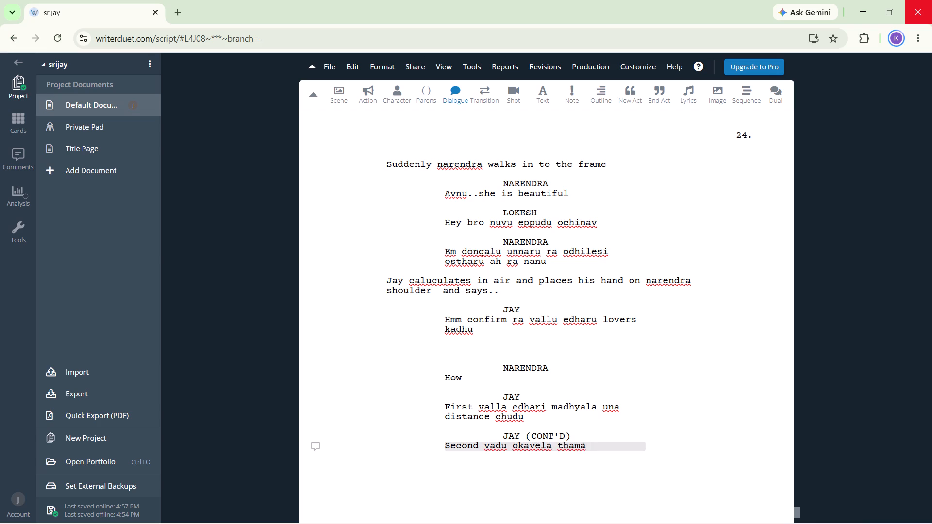
# Cut the last word of Jay's second dialogue back to "tha" and change "okavela" to "okanavela".
pyautogui.press('BackSpace')
pyautogui.press('BackSpace')
pyautogui.press('BackSpace')
pyautogui.click(528, 448)
pyautogui.press('n')
pyautogui.write('a bo')
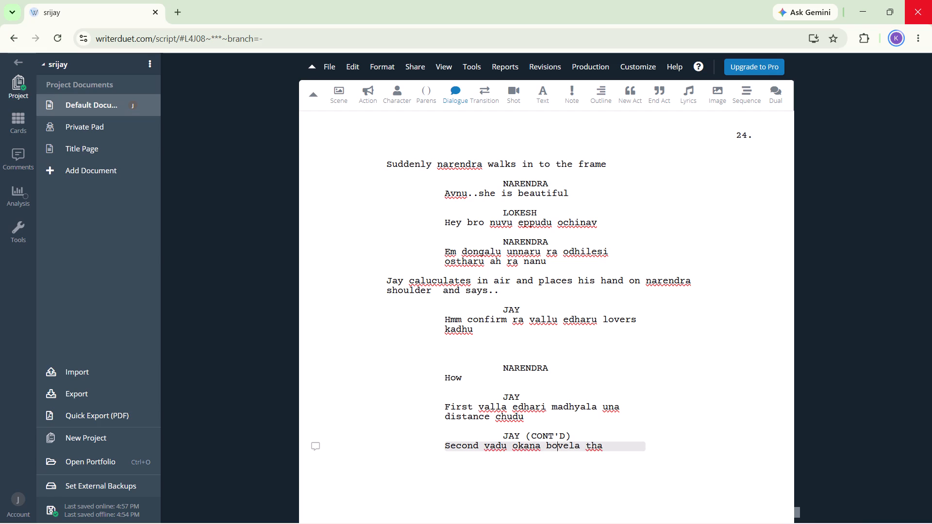
pyautogui.press('y')
pyautogui.press('BackSpace')
pyautogui.press('BackSpace')
pyautogui.press('BackSpace')
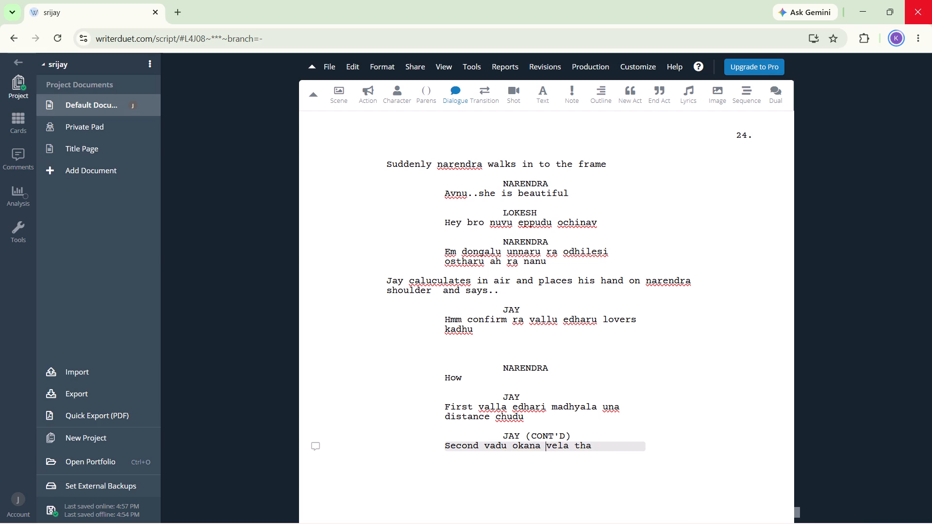
pyautogui.press('BackSpace')
# Complete Jay's second dialogue so it continues "thana boyfriend aithe ameni eh dance cheyanichetodu kadhu girls group ke velamanetodu".
pyautogui.click(596, 441)
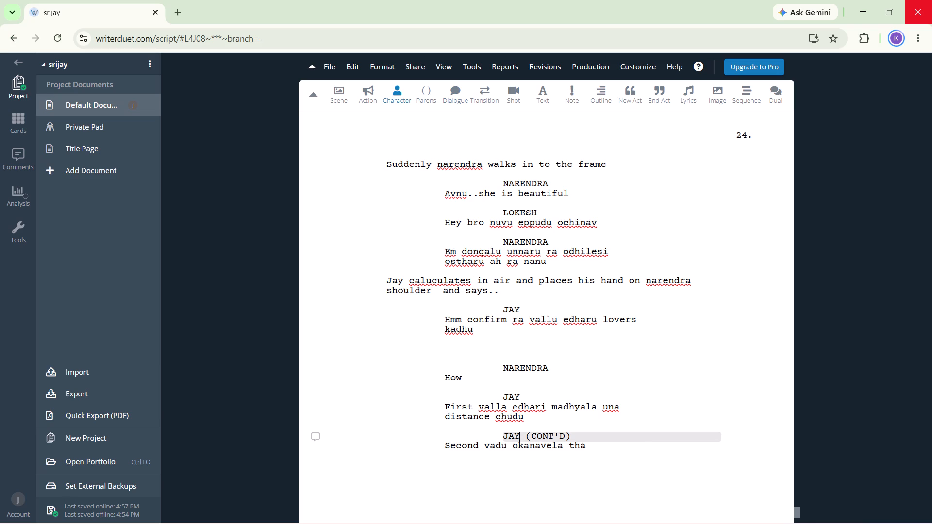
pyautogui.click(596, 443)
pyautogui.write('na boyfriend aithe')
pyautogui.press('space')
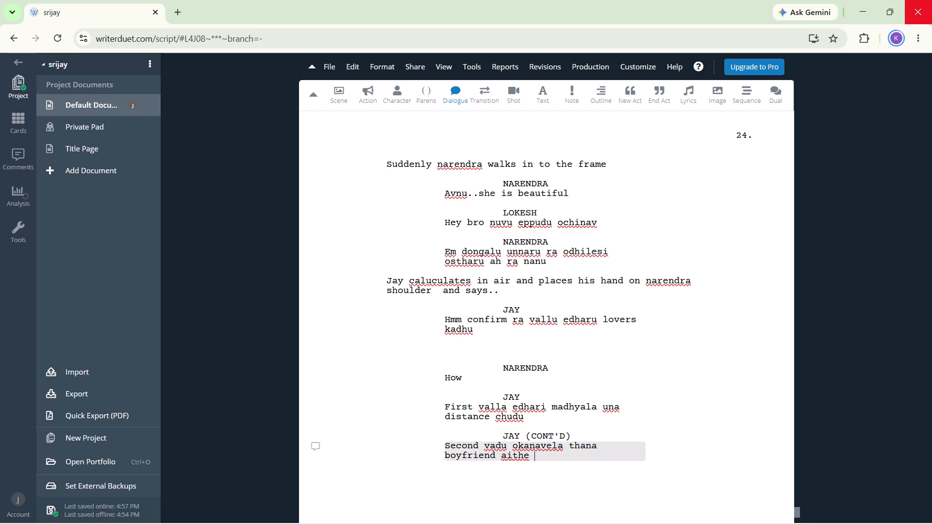
pyautogui.press('t')
pyautogui.press('BackSpace')
pyautogui.write('ameni eh dance cheyanichetodu kadhu')
pyautogui.press('space')
pyautogui.write('girls group ke')
pyautogui.press('space')
pyautogui.write('velamane')
pyautogui.write('todu')
# Add a LOKESH character cue below Jay's "velamanetodu" dialogue and open its dialogue line.
pyautogui.press('Return')
pyautogui.press('Tab')
pyautogui.scroll(-1, 602, 452)
pyautogui.press('Return')
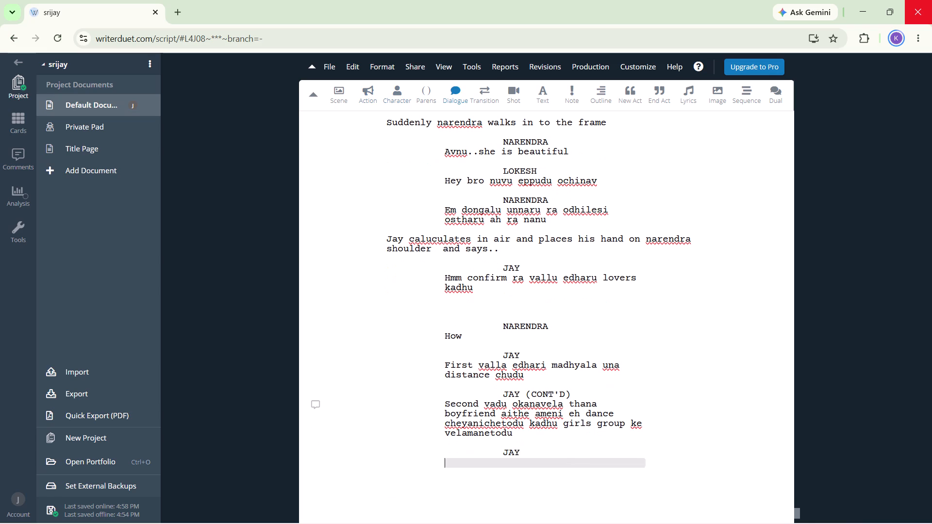
pyautogui.press('BackSpace')
pyautogui.press('BackSpace')
pyautogui.press('BackSpace')
pyautogui.press('BackSpace')
pyautogui.write('lo')
pyautogui.press('Return')
# Write Lokesh's dialogue "Andharu ni lekka pyscho lu undaru kadha ra manchi boyfriend".
pyautogui.write('andhau')
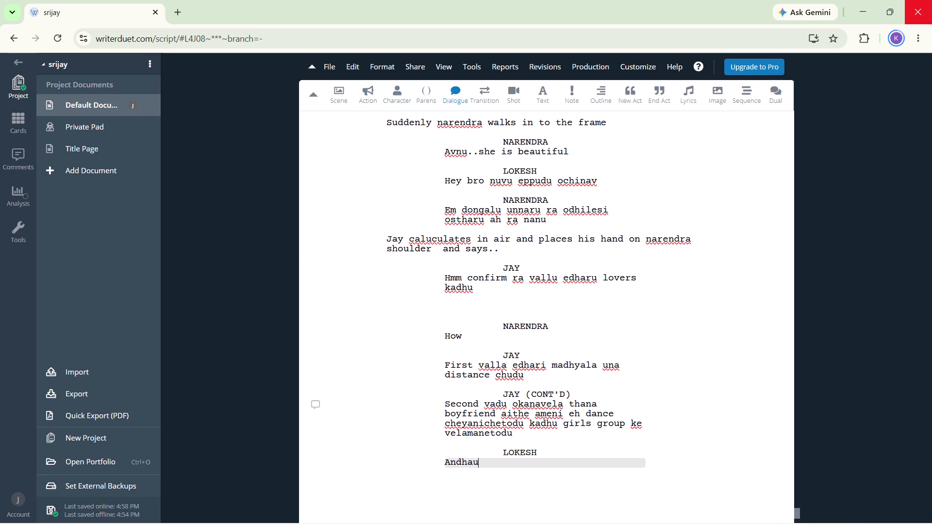
pyautogui.press('BackSpace')
pyautogui.write('ry')
pyautogui.press('space')
pyautogui.press('BackSpace')
pyautogui.press('BackSpace')
pyautogui.write('u ni lekka pyscho lu undau')
pyautogui.press('BackSpace')
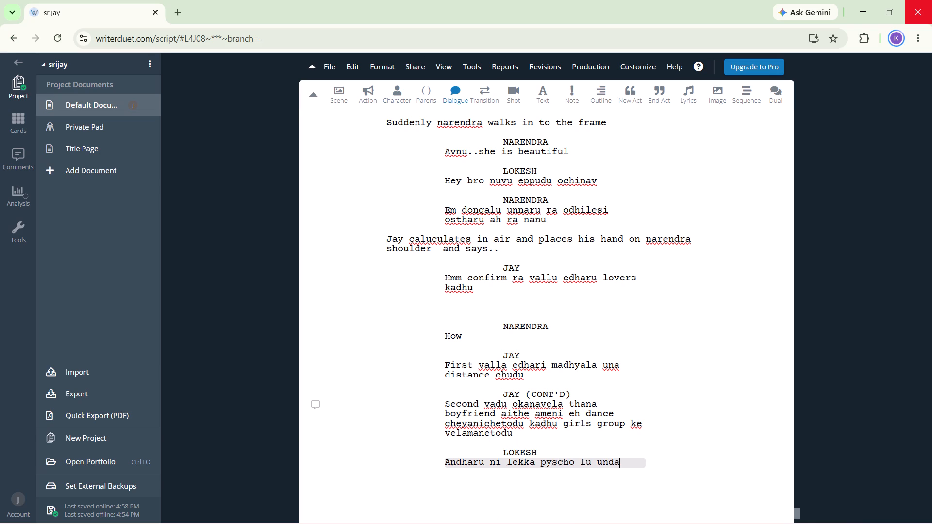
pyautogui.write('ru a')
pyautogui.press('BackSpace')
pyautogui.write('kadha ra e')
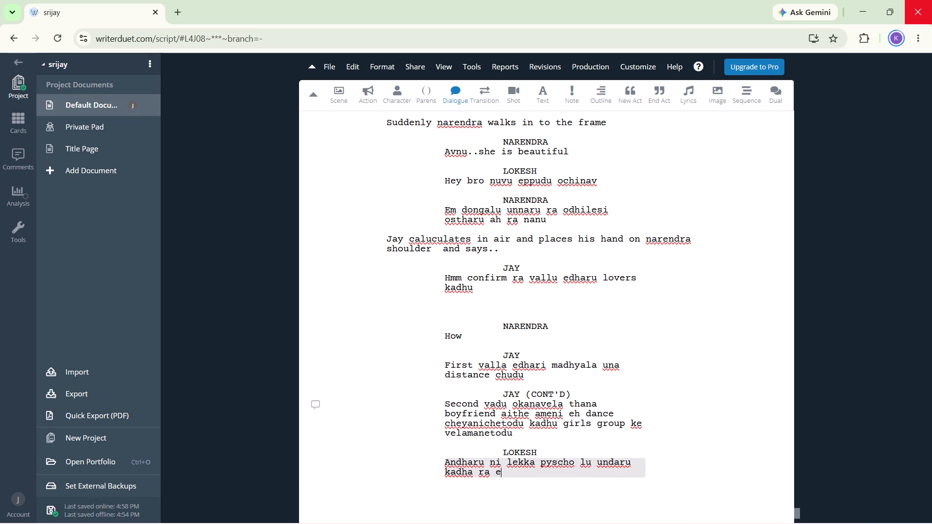
pyautogui.press('BackSpace')
pyautogui.write('manchi')
pyautogui.press('space')
pyautogui.write('bp')
pyautogui.press('BackSpace')
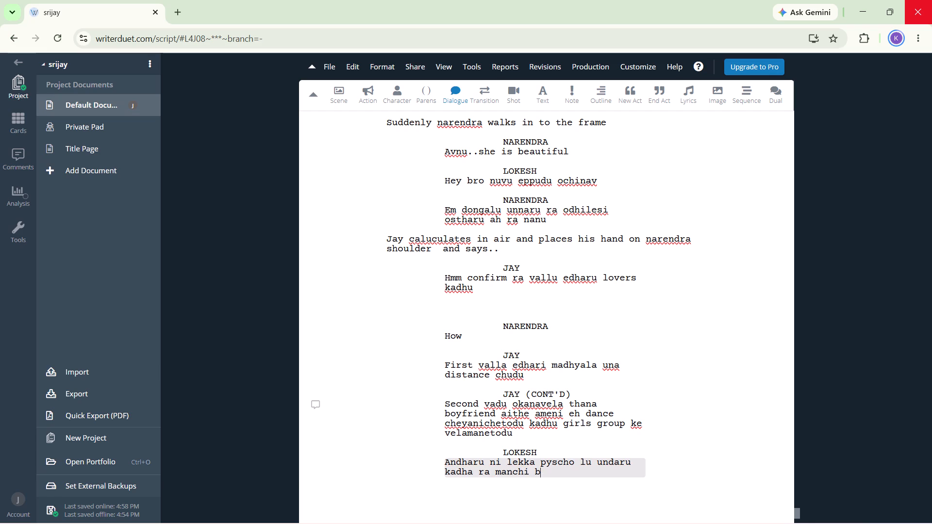
pyautogui.write('oyfriend')
pyautogui.press('space')
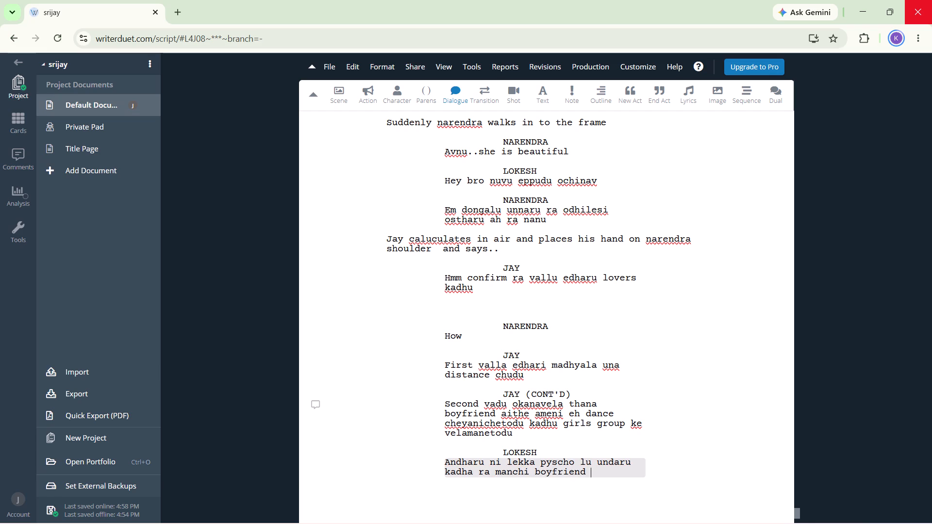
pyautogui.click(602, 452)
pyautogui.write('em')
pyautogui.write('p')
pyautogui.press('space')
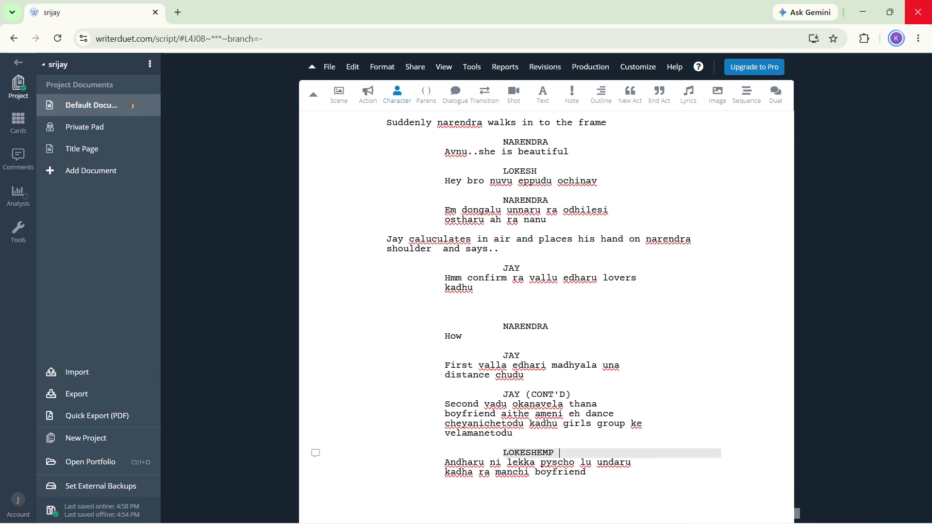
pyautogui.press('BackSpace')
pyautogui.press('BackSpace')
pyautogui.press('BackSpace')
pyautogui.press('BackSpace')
# Append "emo" to the end of Lokesh's "manchi boyfriend" dialogue.
pyautogui.click(624, 476)
pyautogui.click(624, 476)
pyautogui.write('em')
pyautogui.write('o')
pyautogui.press('space')
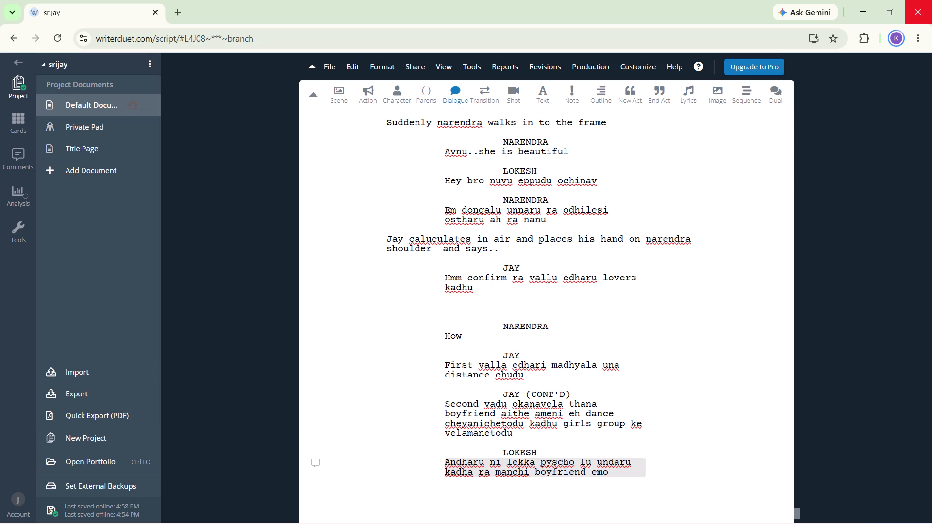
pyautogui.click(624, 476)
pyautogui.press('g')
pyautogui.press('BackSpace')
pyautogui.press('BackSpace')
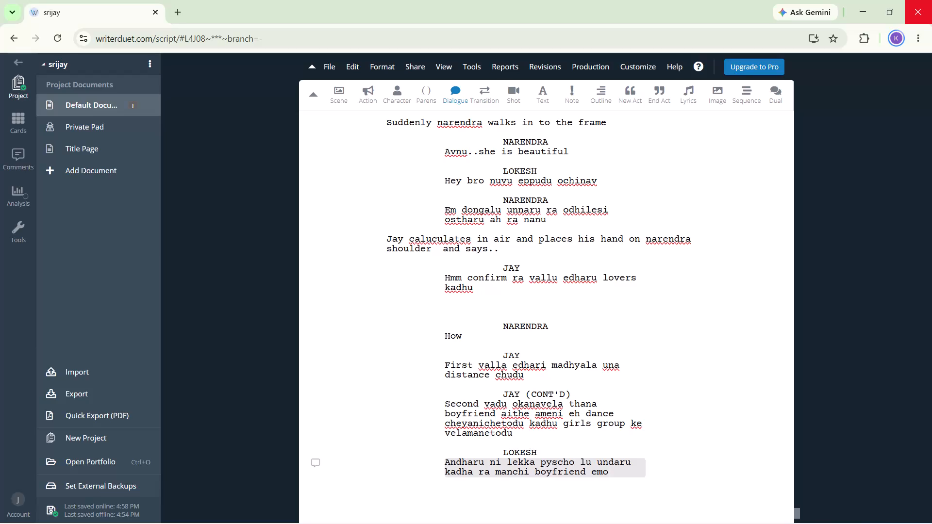
# Replace "manchi" with "green flag" before "boyfriend emo" in Lokesh's last dialogue.
pyautogui.doubleClick(533, 472)
pyautogui.press('Left')
pyautogui.press('BackSpace')
pyautogui.press('BackSpace')
pyautogui.press('BackSpace')
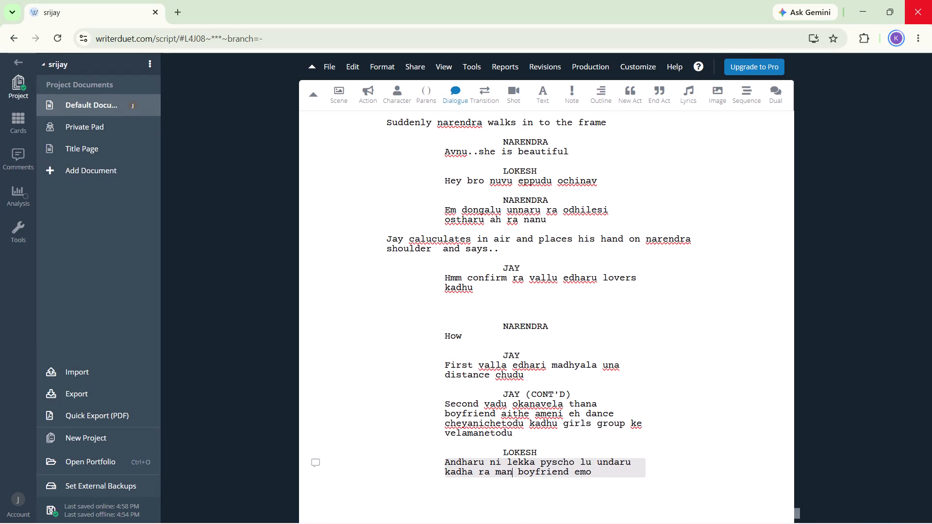
pyautogui.press('BackSpace')
pyautogui.press('BackSpace')
pyautogui.press('BackSpace')
pyautogui.write('green flag')
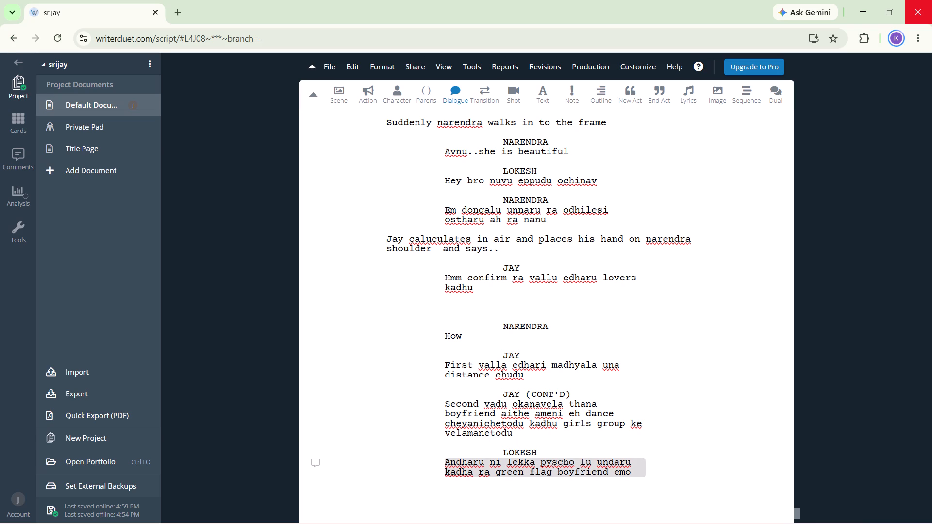
# Add the action line "Jay looks at lokesh" below Lokesh's "green flag boyfriend emo" dialogue.
pyautogui.click(629, 473)
pyautogui.press('Return')
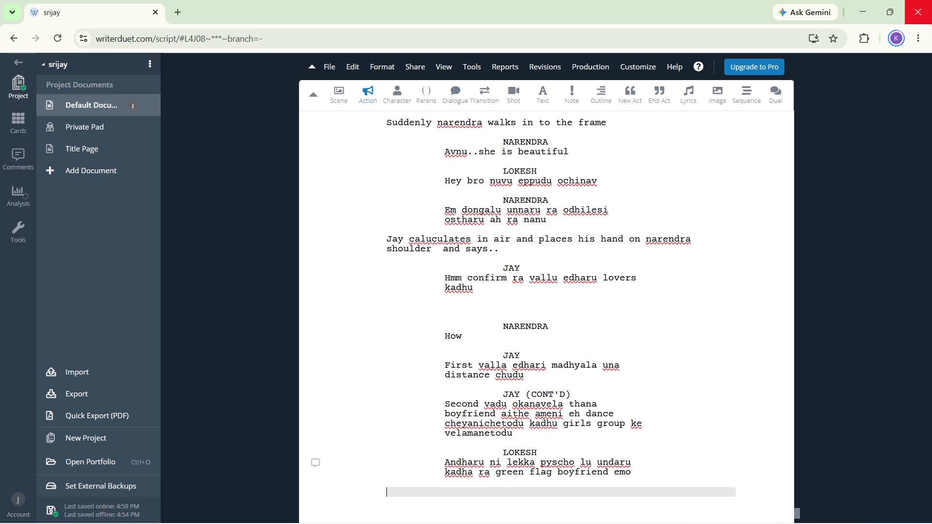
pyautogui.write('jay looks at lokesh and')
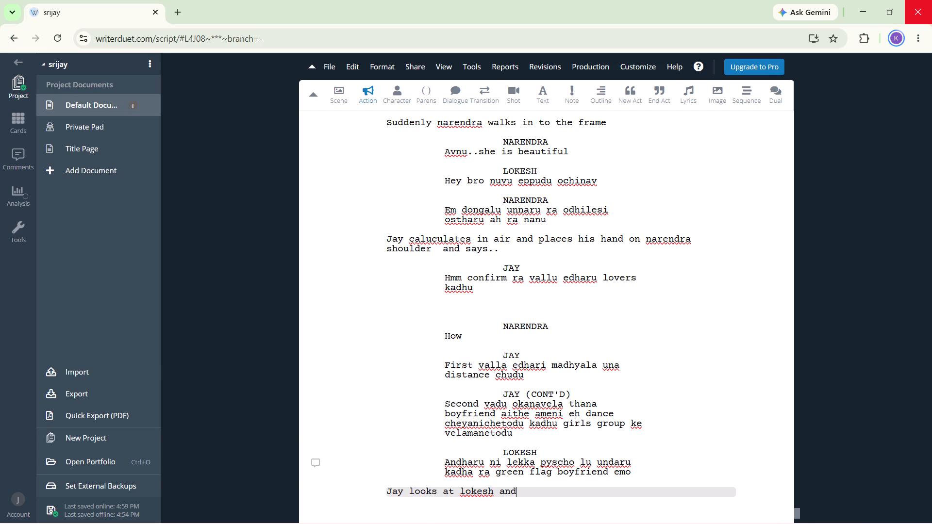
pyautogui.press('BackSpace')
pyautogui.press('BackSpace')
pyautogui.press('BackSpace')
# Add a JAY character cue below the "Jay looks at lokesh" action and open its dialogue line.
pyautogui.press('Return')
pyautogui.press('Tab')
pyautogui.scroll(-1, 629, 473)
pyautogui.press('Return')
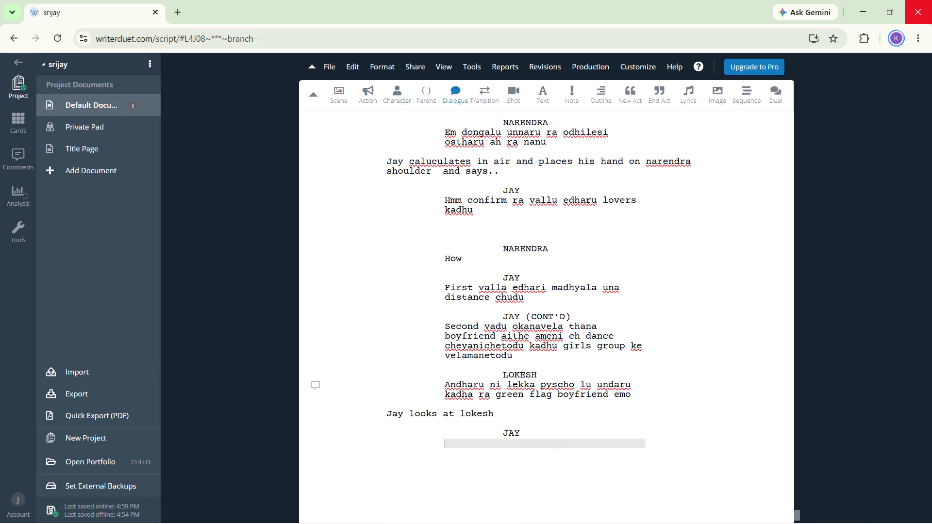
# Append "seriously" to the "Jay looks at lokesh" action line.
pyautogui.click(556, 423)
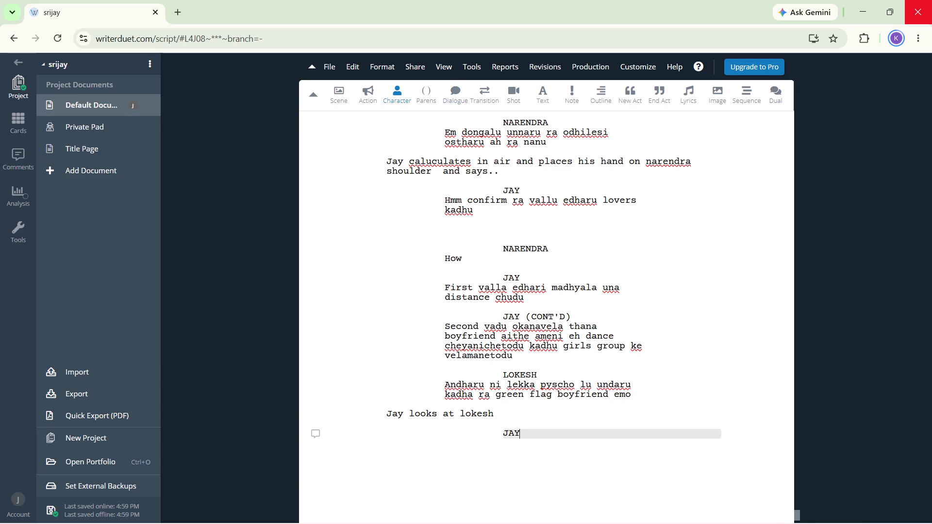
pyautogui.click(548, 419)
pyautogui.write('ser')
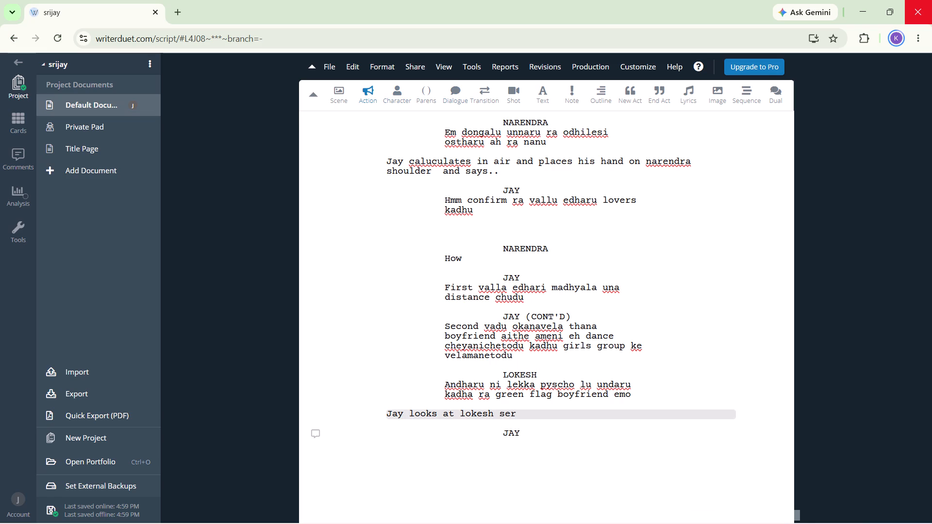
pyautogui.write('iously')
pyautogui.press('space')
# Write Jay's dialogue "Emo ra valla body language chusthe naku em mathram lovers la anpisthale" under the last JAY cue.
pyautogui.click(545, 448)
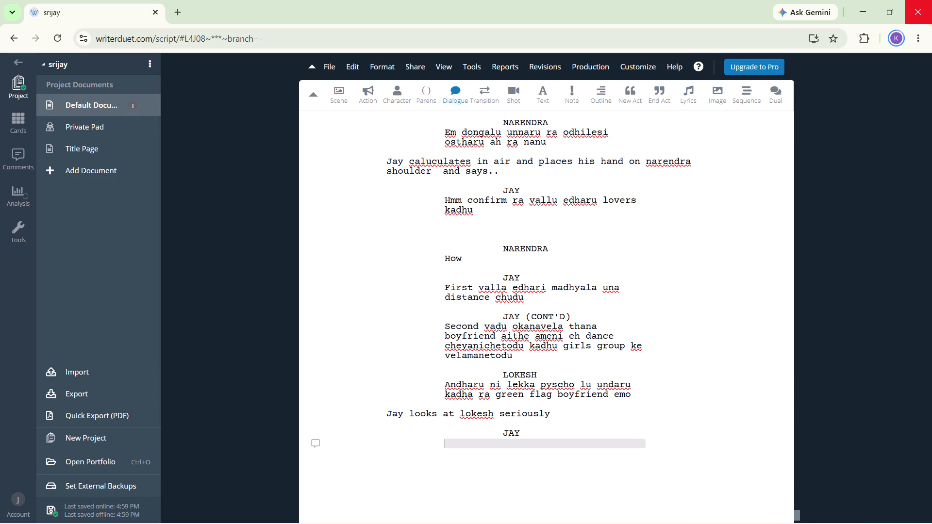
pyautogui.click(545, 448)
pyautogui.click(545, 448)
pyautogui.press('e')
pyautogui.write('mo ra valla body languafe')
pyautogui.press('space')
pyautogui.press('BackSpace')
pyautogui.press('BackSpace')
pyautogui.press('BackSpace')
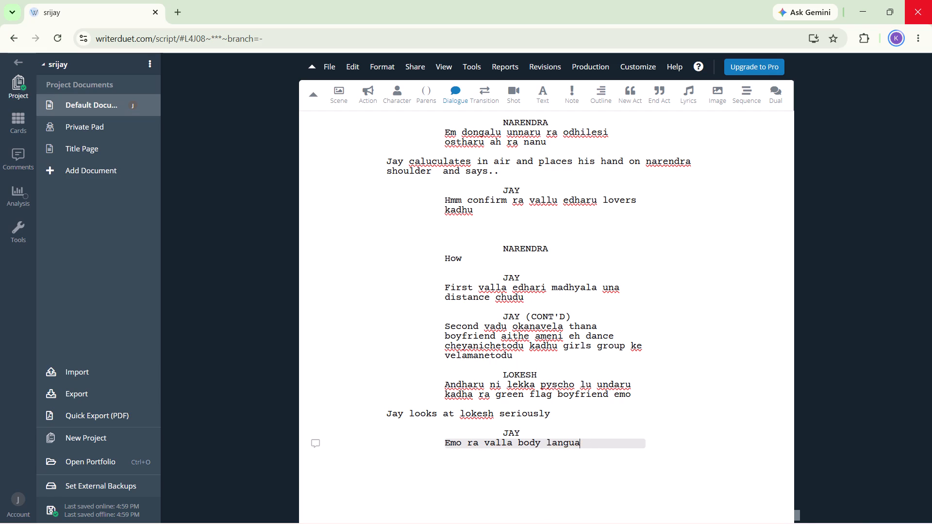
pyautogui.write('ge chusg')
pyautogui.press('BackSpace')
pyautogui.write('the naku em b')
pyautogui.press('BackSpace')
pyautogui.write('mathram loce')
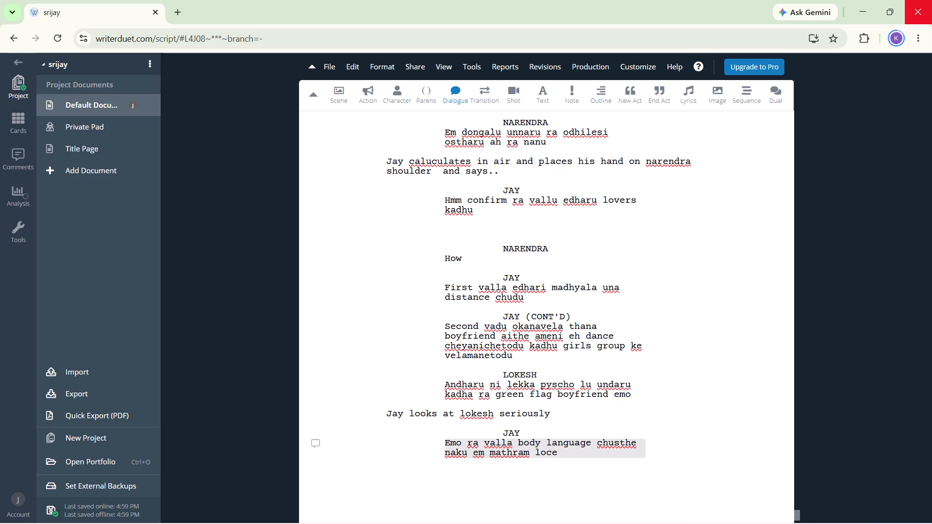
pyautogui.press('BackSpace')
pyautogui.press('BackSpace')
pyautogui.write("vers la anpisthale'")
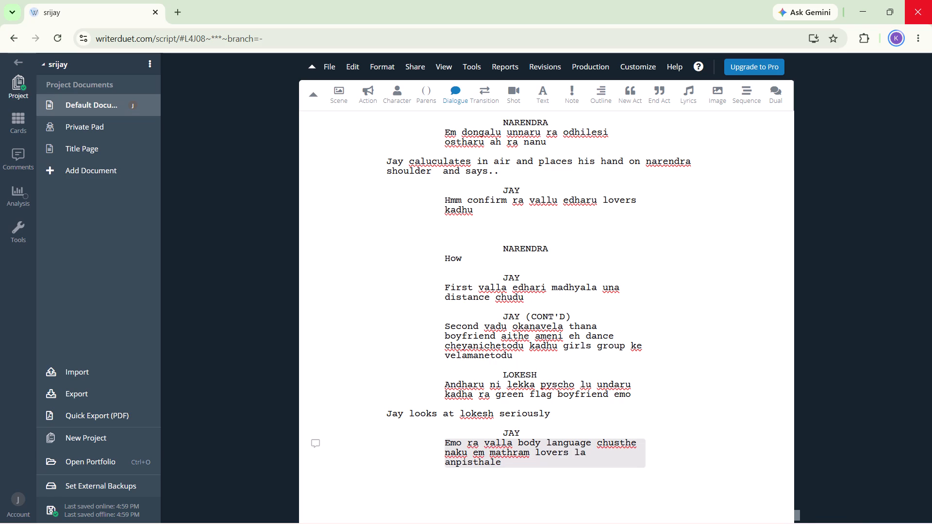
pyautogui.press('BackSpace')
# Add another JAY cue below "anpisthale" with the dialogue "Aina ippudu mi pani endhi".
pyautogui.press('Return')
pyautogui.press('Tab')
pyautogui.write('jay')
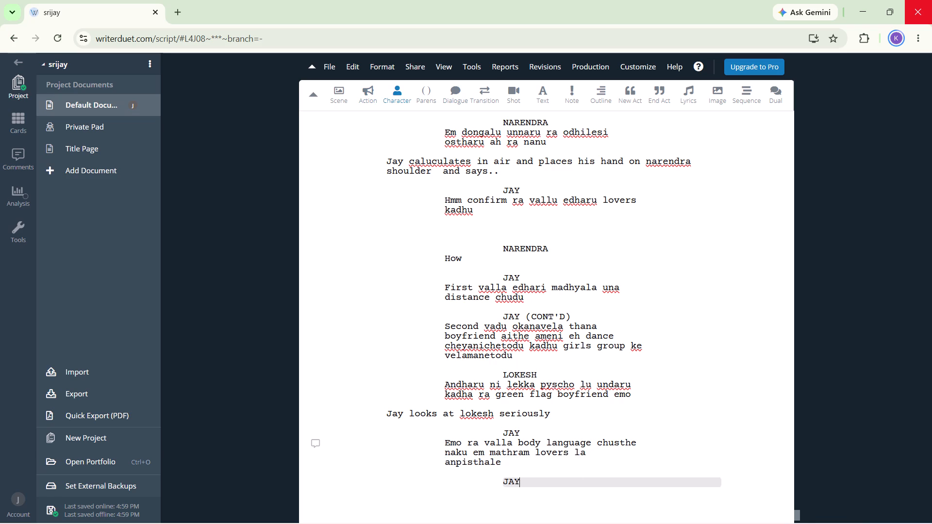
pyautogui.press('Return')
pyautogui.write('aina e')
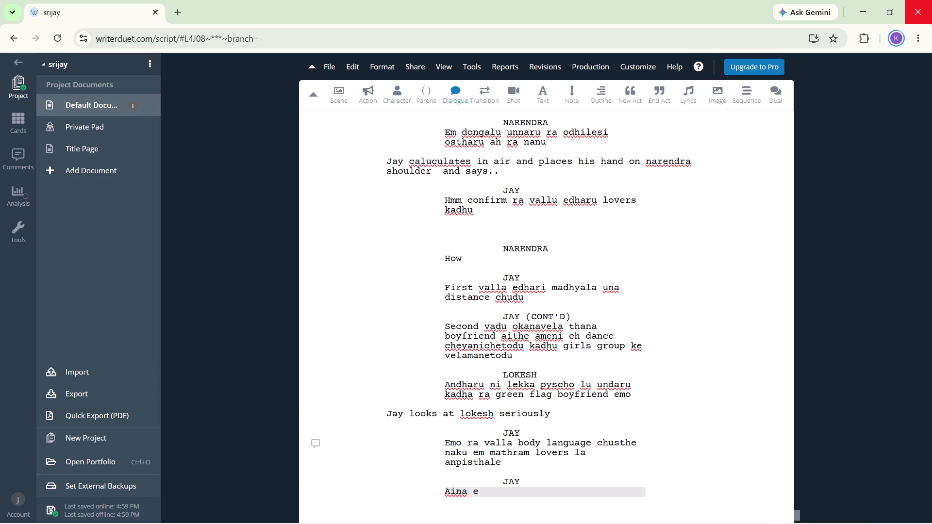
pyautogui.press('BackSpace')
pyautogui.write('ippudu mi')
pyautogui.press('space')
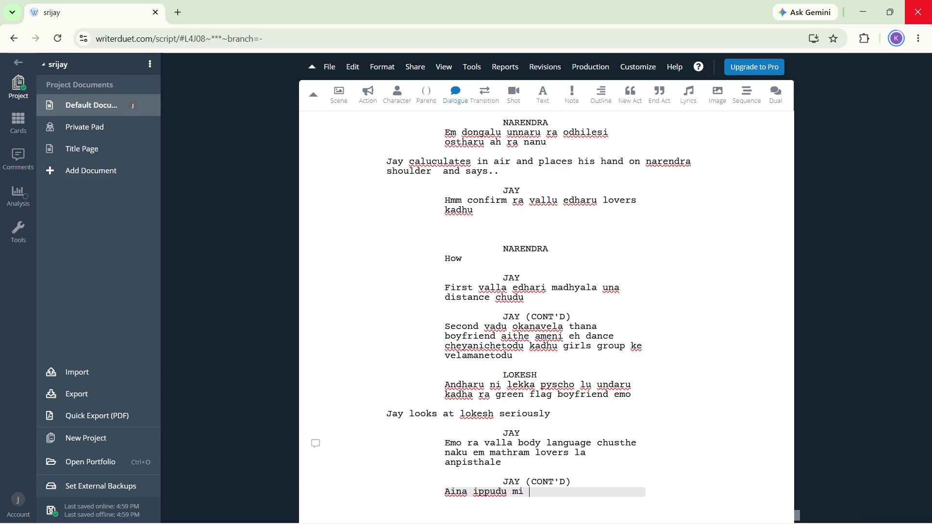
pyautogui.write('pani emdhi')
pyautogui.press('BackSpace')
pyautogui.press('BackSpace')
pyautogui.press('BackSpace')
pyautogui.press('BackSpace')
pyautogui.write('ndi')
pyautogui.press('BackSpace')
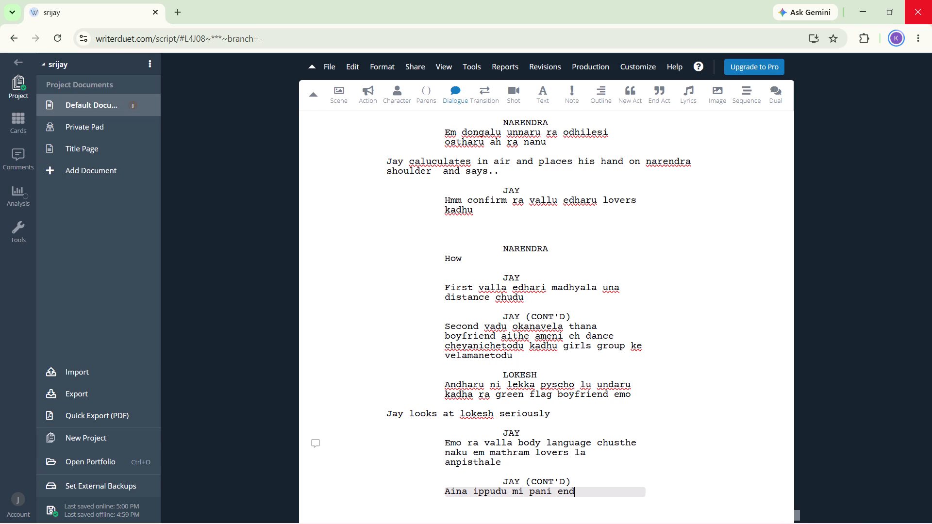
pyautogui.write('hi')
pyautogui.press('space')
# Add a LOKESH cue with the dialogue "Ah ammai evaru peru enti insta id vadu evadu anthe ga mem chuskuntam poo".
pyautogui.press('Return')
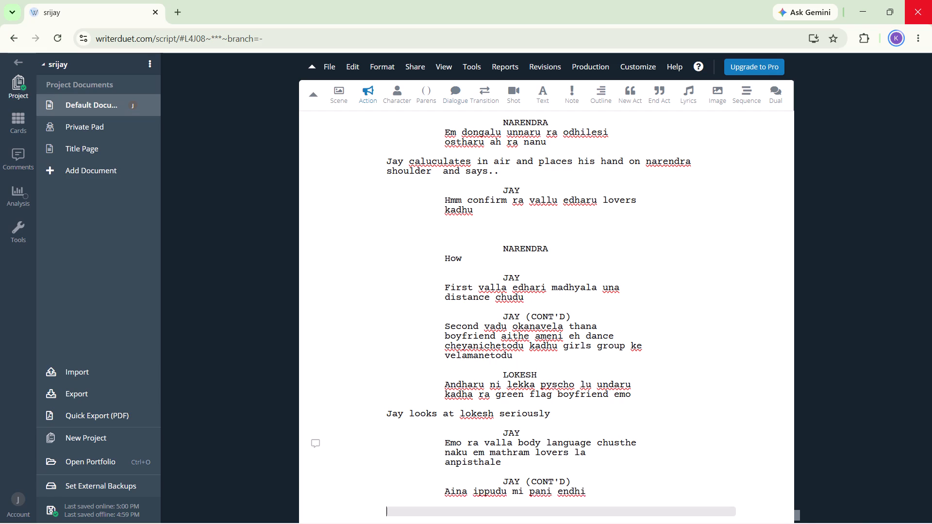
pyautogui.scroll(-1, 545, 448)
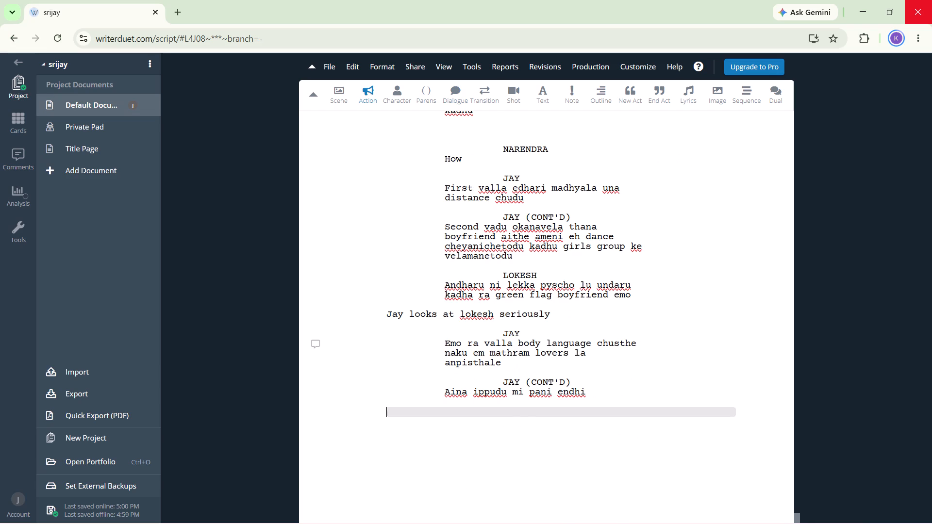
pyautogui.press('Tab')
pyautogui.write('lok')
pyautogui.press('Return')
pyautogui.write('ah ammai a')
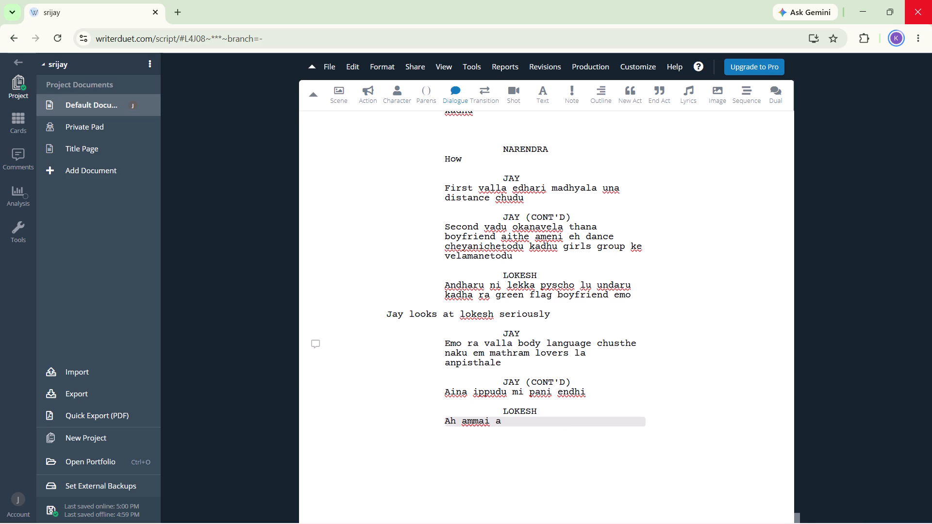
pyautogui.press('BackSpace')
pyautogui.write('evaru')
pyautogui.press('space')
pyautogui.write('peru enti insta id')
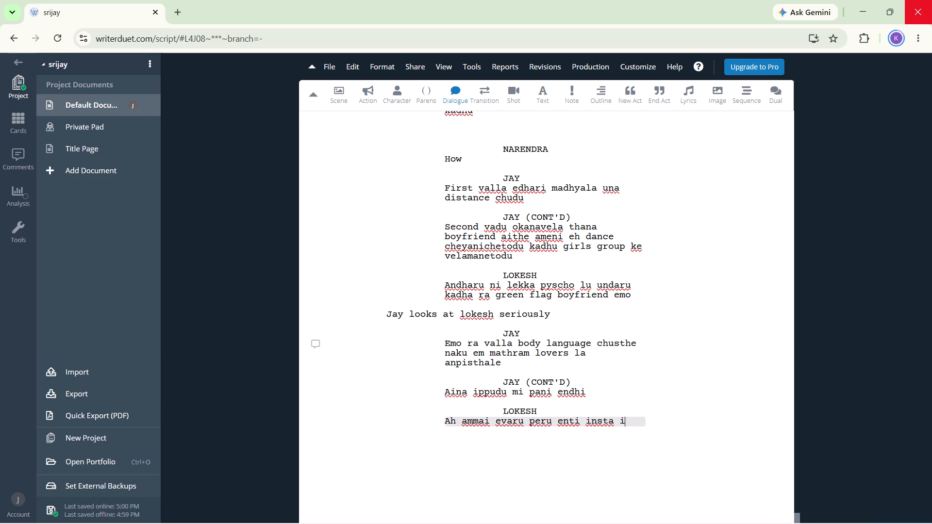
pyautogui.press('space')
pyautogui.write('vau')
pyautogui.press('BackSpace')
pyautogui.write('du evadu anthe ga mem chuskuntam poo')
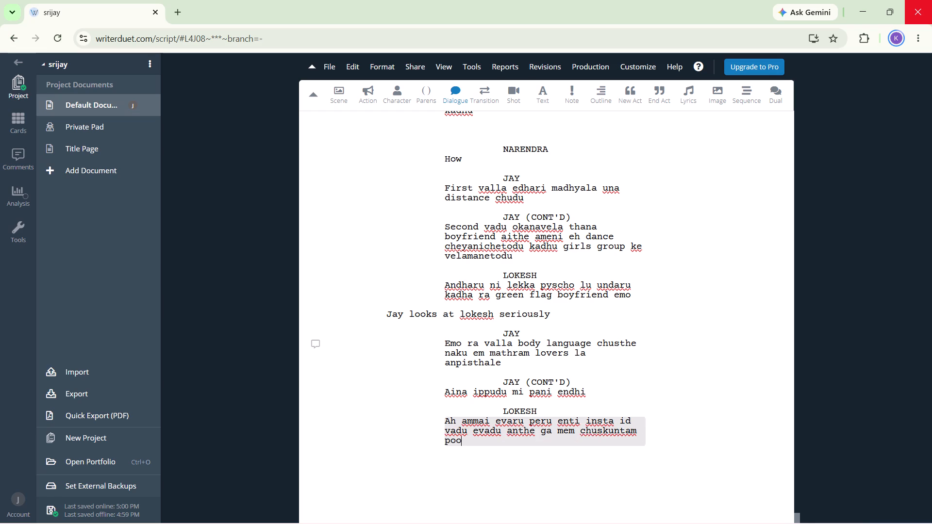
# Remove the word "evaru" after "Ah ammai" in Lokesh's last dialogue.
pyautogui.click(525, 425)
pyautogui.write('..')
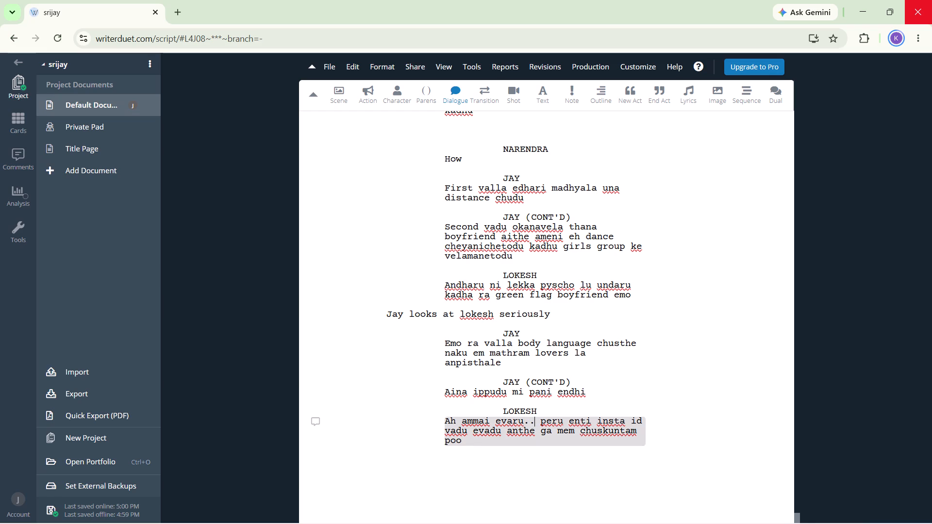
pyautogui.press('BackSpace')
pyautogui.press('BackSpace')
pyautogui.press('BackSpace')
pyautogui.press('BackSpace')
pyautogui.press('BackSpace')
pyautogui.press('BackSpace')
pyautogui.press('BackSpace')
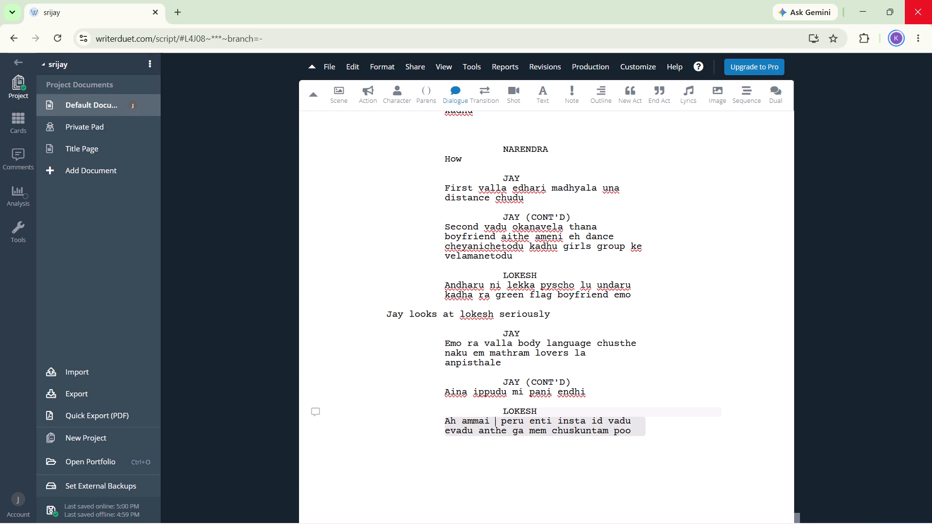
# Change "enti" to "endhi.." after "peru" in Lokesh's last dialogue.
pyautogui.click(549, 420)
pyautogui.press('BackSpace')
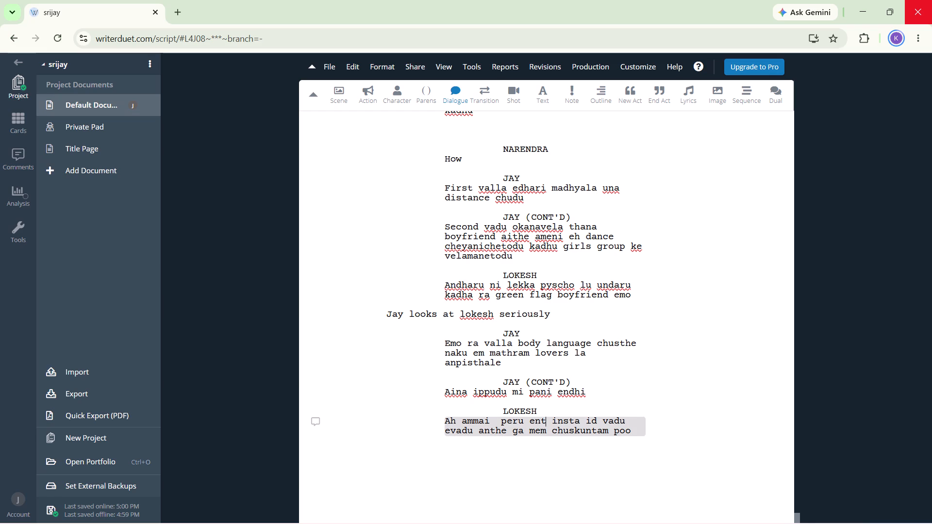
pyautogui.press('BackSpace')
pyautogui.write('dhi..')
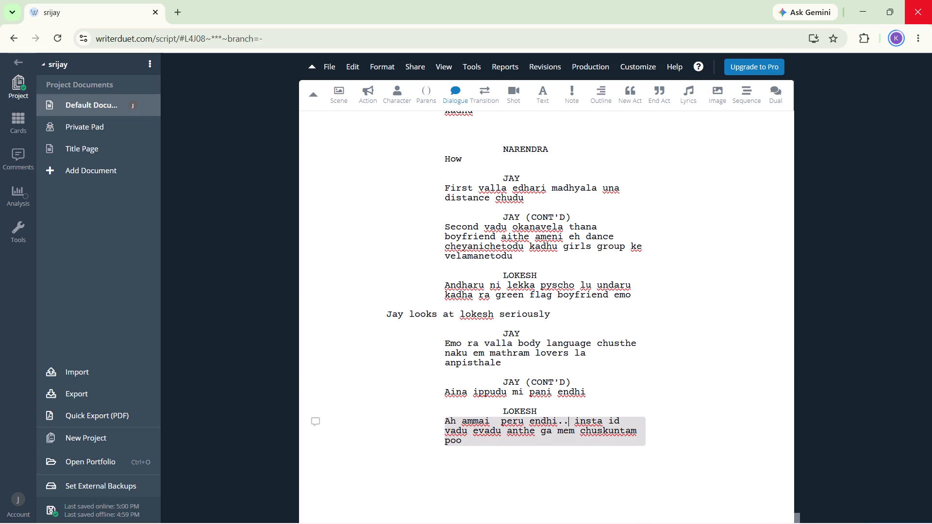
# Insert ".." after "insta id" and after "anthe ga" in Lokesh's last dialogue.
pyautogui.click(618, 422)
pyautogui.write('..')
pyautogui.click(550, 431)
pyautogui.write('..')
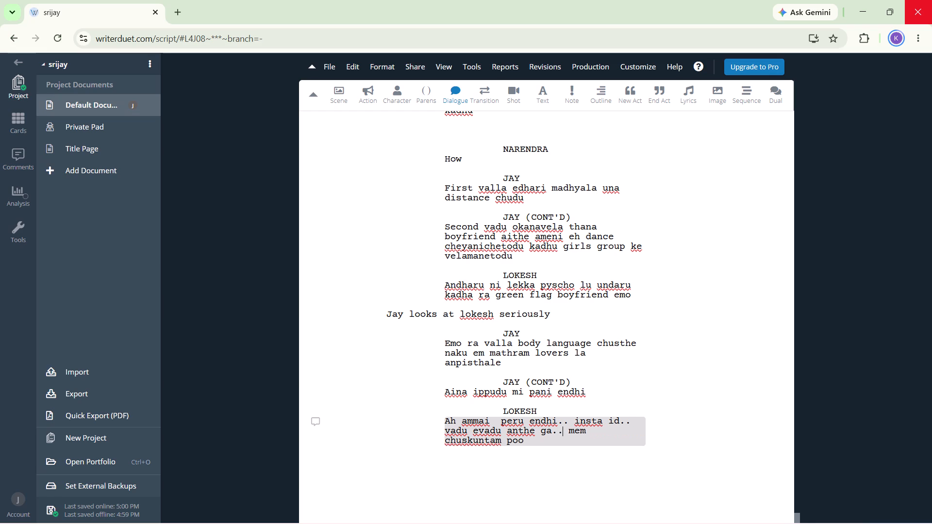
# Add a JAY cue after Lokesh's last dialogue with the line "Cinema la prabavam".
pyautogui.click(547, 439)
pyautogui.press('\\')
pyautogui.press('BackSpace')
pyautogui.press('Return')
pyautogui.press('Tab')
pyautogui.press('j')
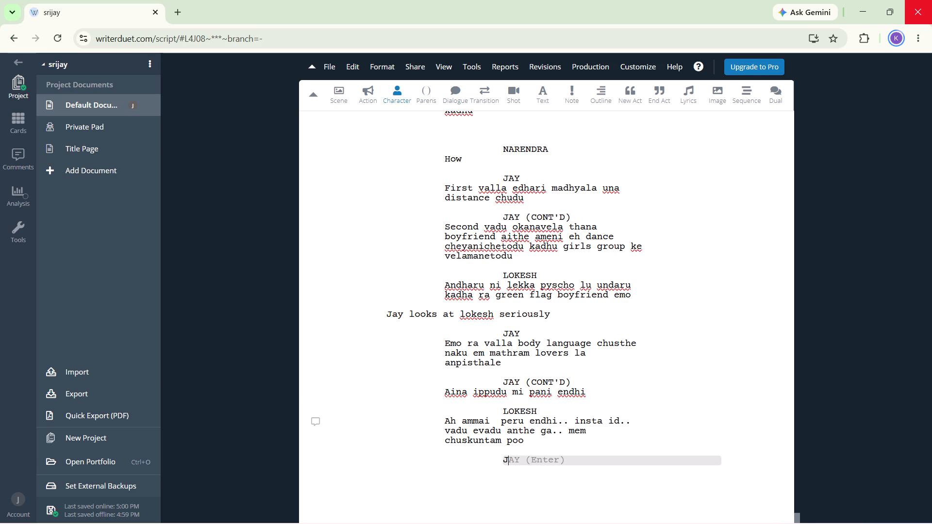
pyautogui.press('Return')
pyautogui.write('cinema la prav')
pyautogui.press('BackSpace')
pyautogui.write('bava,')
pyautogui.press('space')
pyautogui.press('BackSpace')
pyautogui.press('BackSpace')
pyautogui.write('m')
pyautogui.press('space')
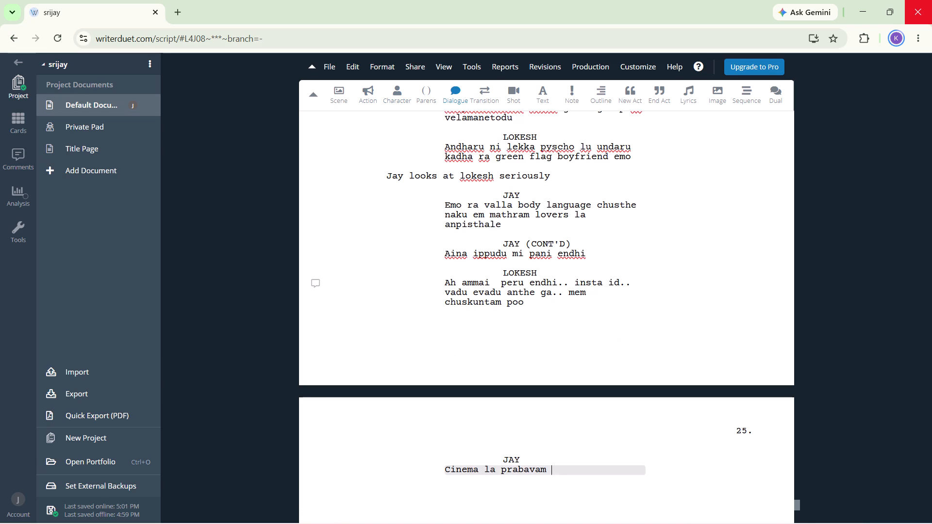
# Add a NARENDRA character cue below Jay's "Cinema la prabavam" line.
pyautogui.press('Return')
pyautogui.press('Tab')
pyautogui.scroll(-1, 547, 439)
pyautogui.press('Return')
pyautogui.press('BackSpace')
pyautogui.press('BackSpace')
pyautogui.press('BackSpace')
pyautogui.press('BackSpace')
pyautogui.press('BackSpace')
pyautogui.press('BackSpace')
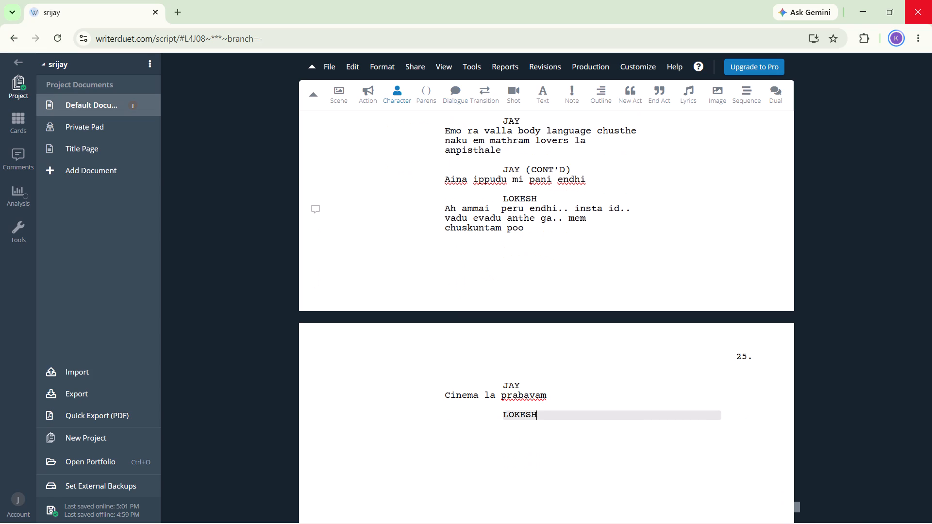
pyautogui.press('BackSpace')
pyautogui.write('na')
pyautogui.press('Return')
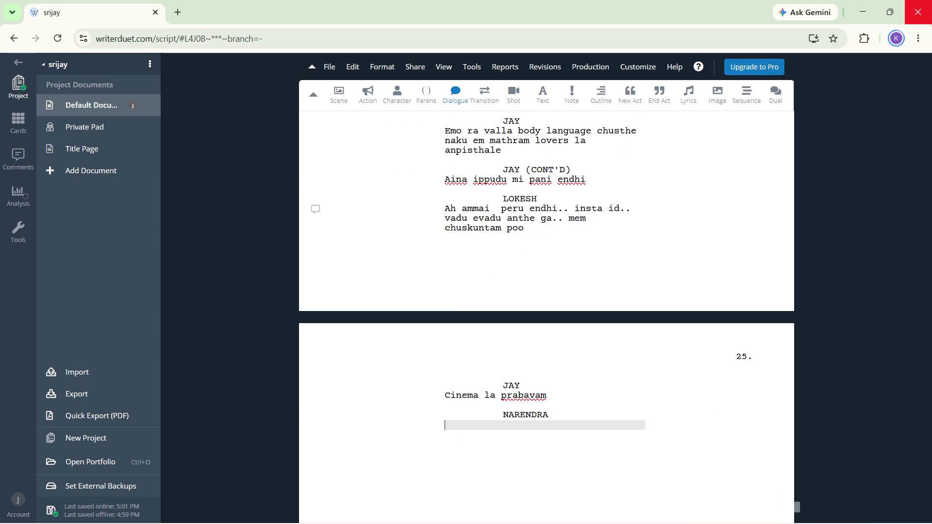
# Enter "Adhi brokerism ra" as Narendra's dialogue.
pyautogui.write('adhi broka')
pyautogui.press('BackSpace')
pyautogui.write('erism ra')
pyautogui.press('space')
# Start a new character cue with the letter "L" below Narendra's dialogue.
pyautogui.press('Return')
pyautogui.press('Tab')
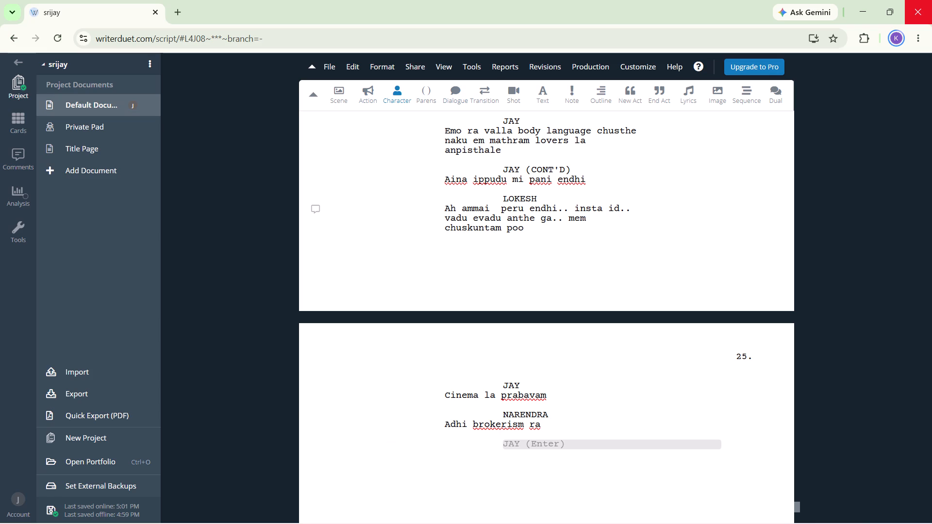
pyautogui.press('l')
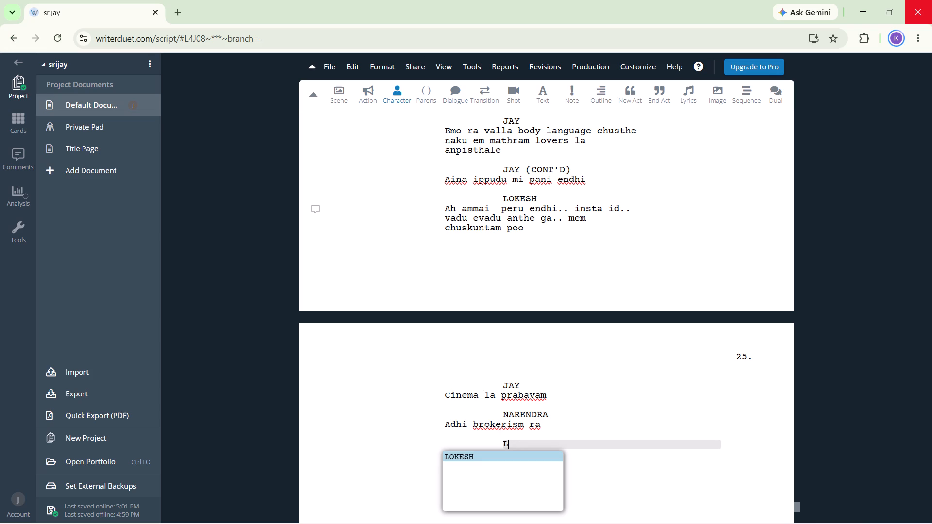
# Replace Narendra's dialogue with "Abha salaar varadha raja mannar la miru mi buildup", leaving no blank line below it.
pyautogui.click(553, 422)
pyautogui.press('Return')
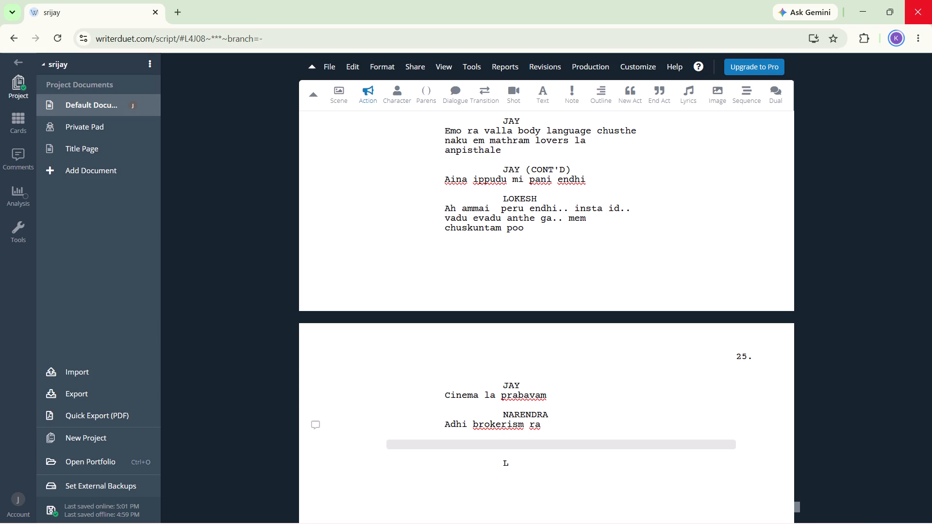
pyautogui.click(566, 438)
pyautogui.click(551, 426)
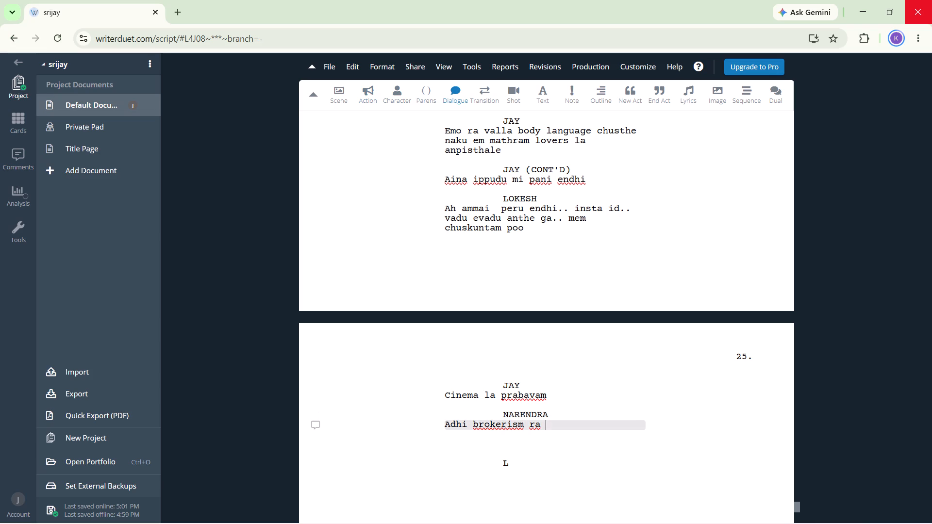
pyautogui.press('BackSpace')
pyautogui.press('BackSpace')
pyautogui.press('BackSpace')
pyautogui.press('BackSpace')
pyautogui.press('BackSpace')
pyautogui.press('BackSpace')
pyautogui.press('BackSpace')
pyautogui.press('BackSpace')
pyautogui.press('BackSpace')
pyautogui.press('BackSpace')
pyautogui.press('BackSpace')
pyautogui.press('BackSpace')
pyautogui.press('BackSpace')
pyautogui.press('BackSpace')
pyautogui.press('BackSpace')
pyautogui.press('BackSpace')
pyautogui.press('BackSpace')
pyautogui.press('BackSpace')
pyautogui.write('bha as')
pyautogui.press('BackSpace')
pyautogui.press('BackSpace')
pyautogui.write('sa')
pyautogui.write('laar varadha raja a')
pyautogui.press('BackSpace')
pyautogui.write('manna')
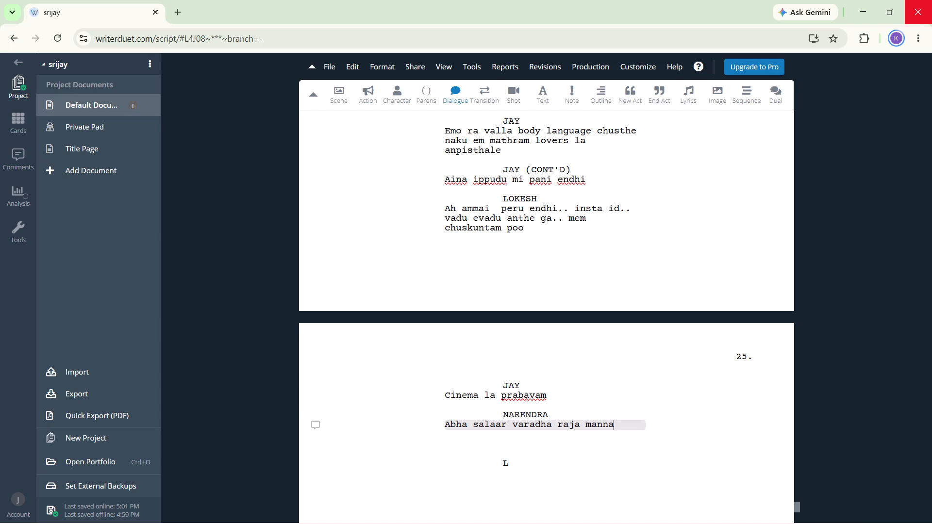
pyautogui.press('space')
pyautogui.press('BackSpace')
pyautogui.write('r ka')
pyautogui.press('space')
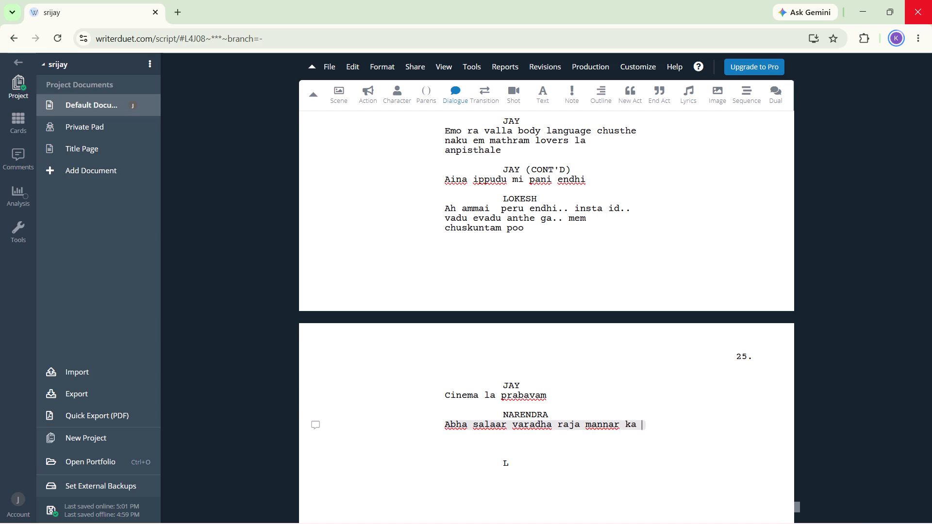
pyautogui.press('BackSpace')
pyautogui.press('BackSpace')
pyautogui.press('BackSpace')
pyautogui.write('la miru mi buil')
pyautogui.write('dup')
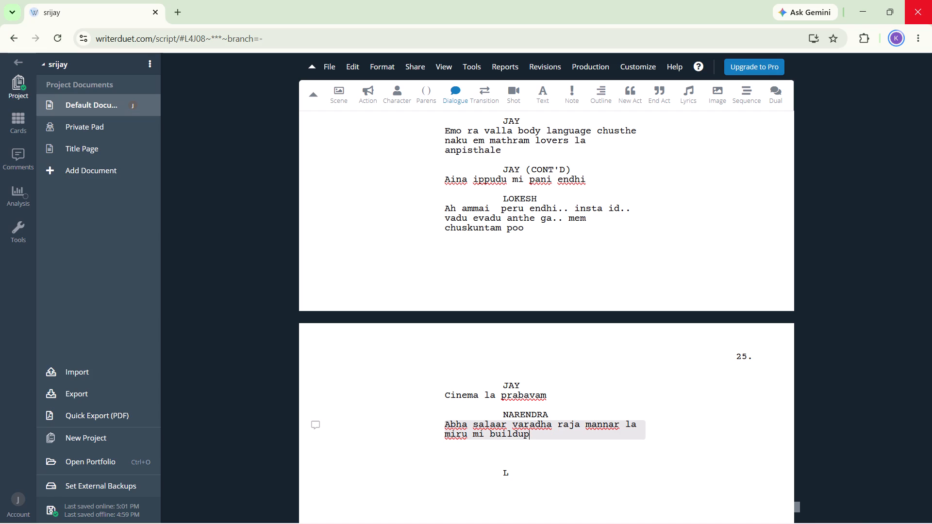
pyautogui.press('space')
pyautogui.press('Return')
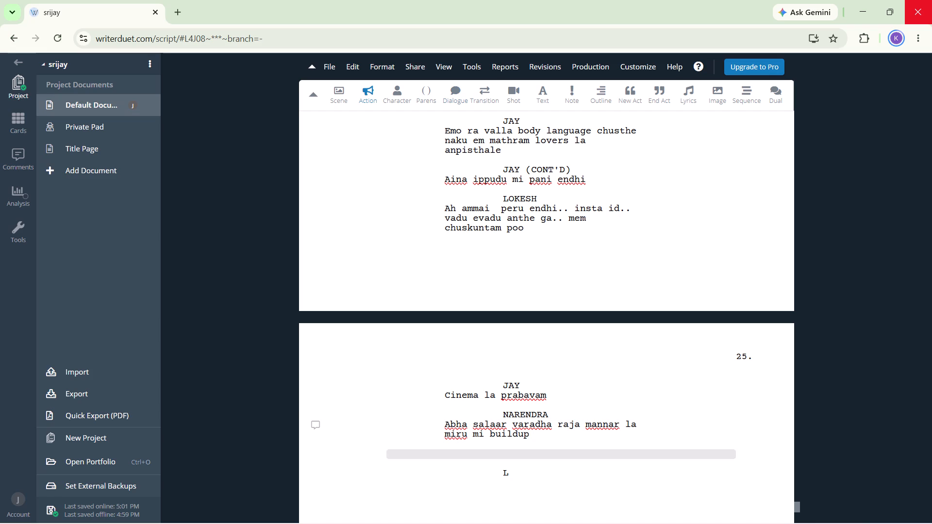
pyautogui.press('BackSpace')
# Complete the started "L" cue as LOKESH and give him the dialogue "Helping is my nature mama".
pyautogui.press('Down')
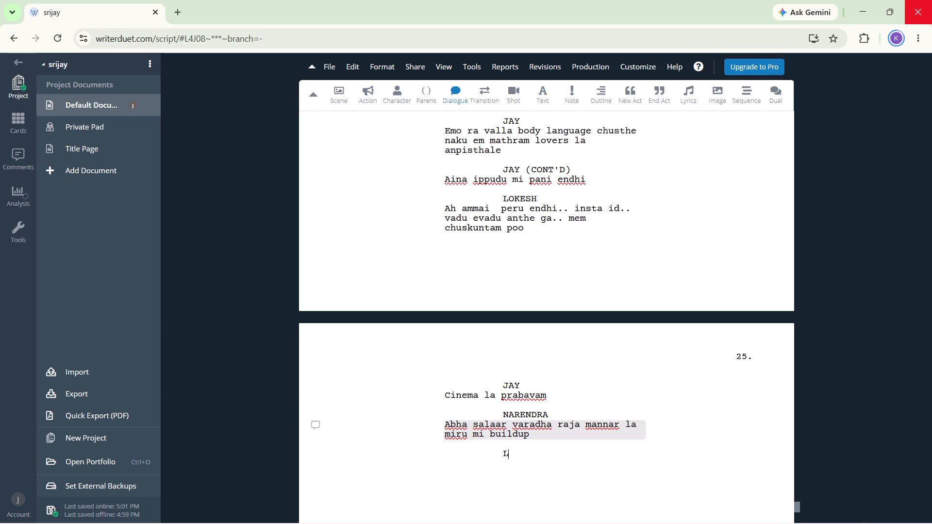
pyautogui.press('p')
pyautogui.press('BackSpace')
pyautogui.press('o')
pyautogui.press('Return')
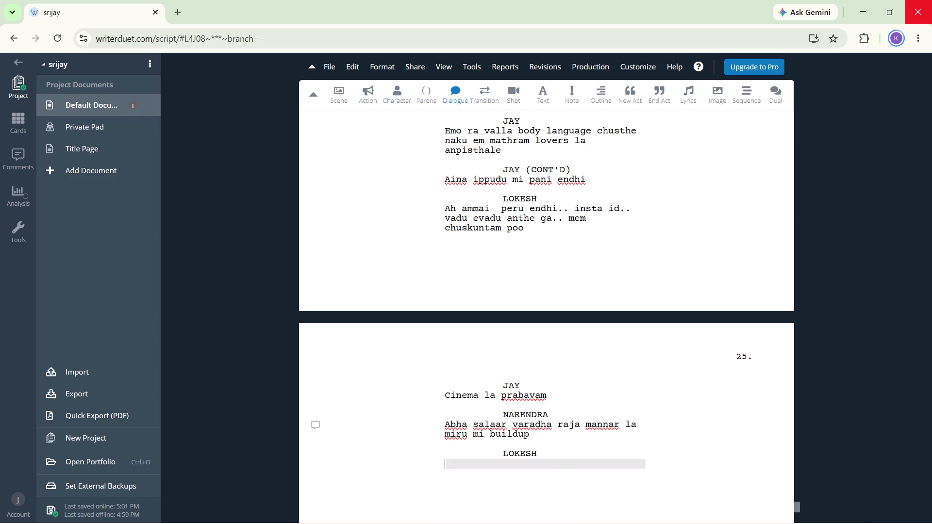
pyautogui.write('helpinh')
pyautogui.press('space')
pyautogui.press('BackSpace')
pyautogui.press('BackSpace')
pyautogui.write('g is ,y')
pyautogui.press('BackSpace')
pyautogui.press('BackSpace')
pyautogui.write('my nature mama')
pyautogui.press('space')
# Add a NARENDRA cue with the dialogue "Adhi brokerism ra" after Lokesh's line.
pyautogui.press('Return')
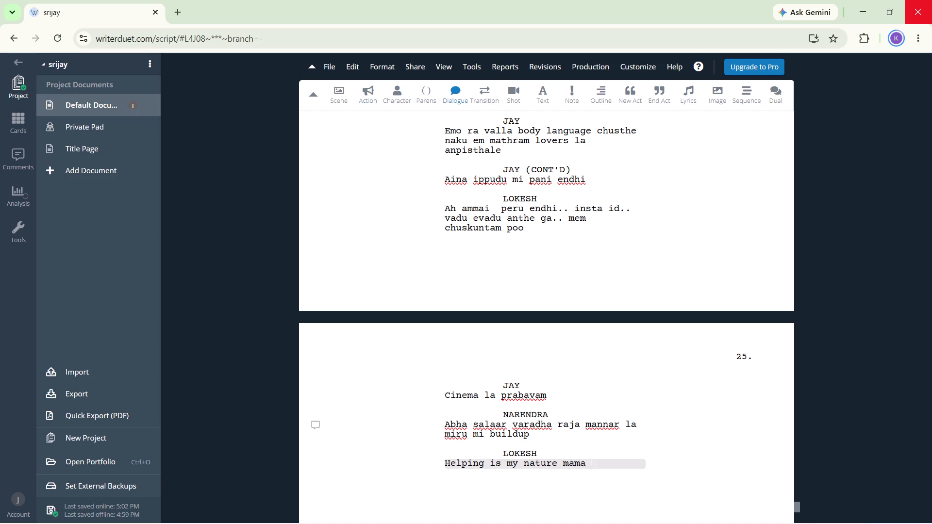
pyautogui.press('Tab')
pyautogui.press('Return')
pyautogui.write('adhi brokeris,')
pyautogui.press('BackSpace')
pyautogui.write('m ra')
pyautogui.press('space')
# Add a JAY cue with the dialogue "Arey first vini friends forever nuchi theseyandi ra".
pyautogui.press('Return')
pyautogui.press('Tab')
pyautogui.scroll(-1, 551, 426)
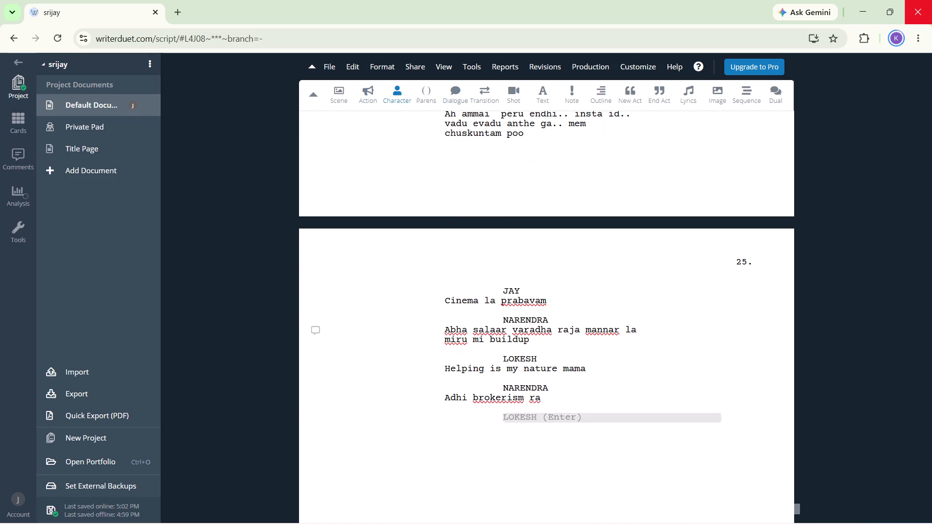
pyautogui.write('jay')
pyautogui.press('Return')
pyautogui.write('arey')
pyautogui.press('space')
pyautogui.write('firsy')
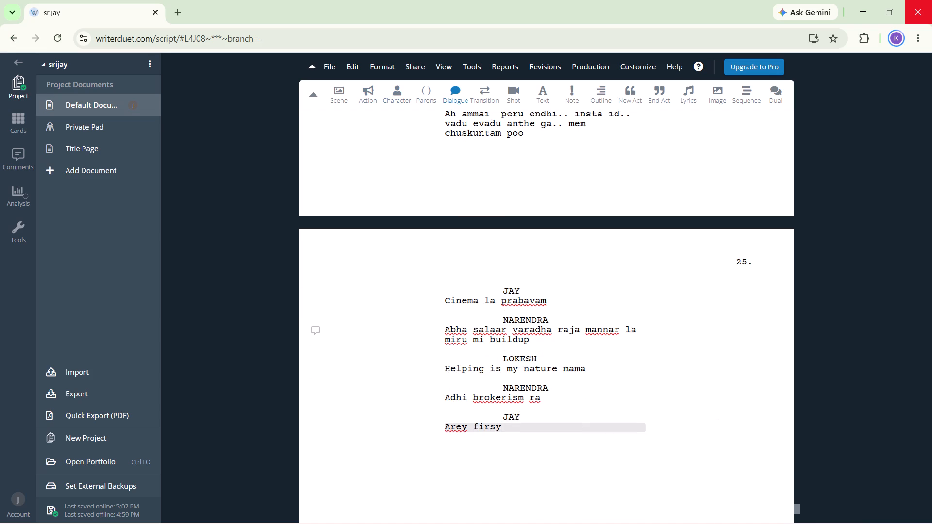
pyautogui.press('space')
pyautogui.press('BackSpace')
pyautogui.press('BackSpace')
pyautogui.write('t vini')
pyautogui.press('space')
pyautogui.write('friends')
pyautogui.press('space')
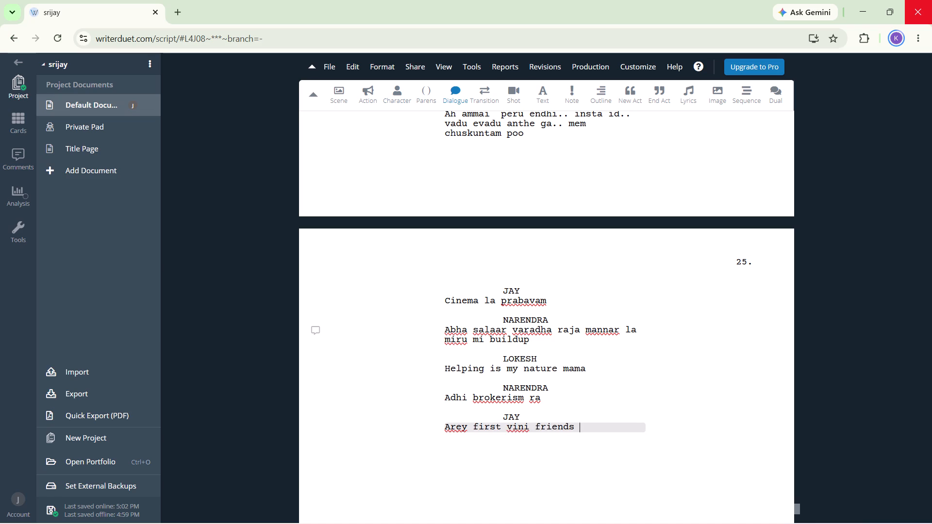
pyautogui.write('forever')
pyautogui.press('space')
pyautogui.write('nuc')
pyautogui.press('=')
pyautogui.press('=')
pyautogui.press('=')
pyautogui.press('=')
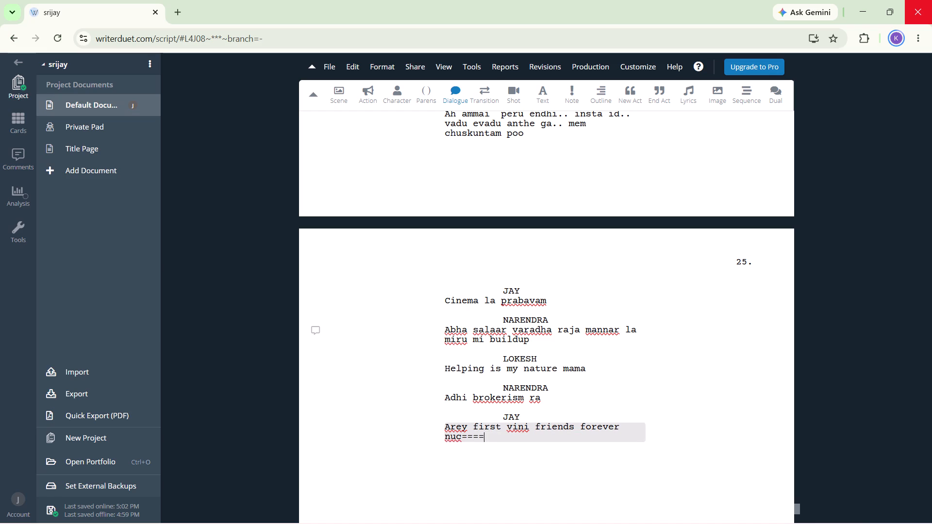
pyautogui.press('BackSpace')
pyautogui.press('BackSpace')
pyautogui.press('BackSpace')
pyautogui.press('BackSpace')
pyautogui.press('BackSpace')
pyautogui.press('BackSpace')
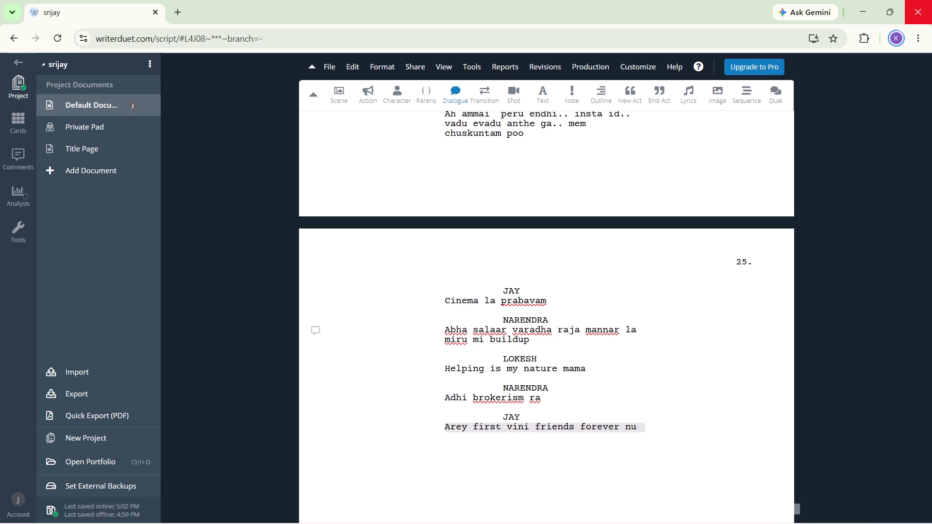
pyautogui.write('chi theseyandi ra')
pyautogui.press('space')
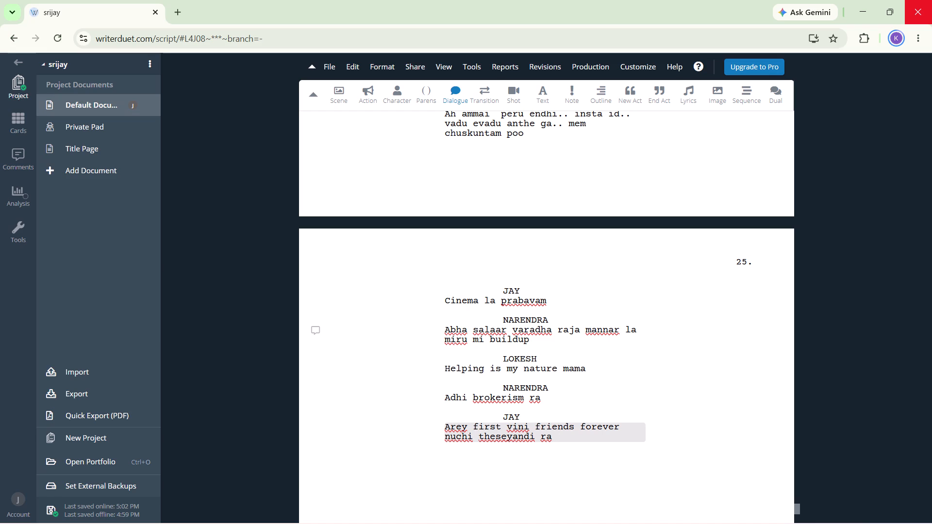
# Add a NARENDRA character cue below Jay's "Arey first vini" dialogue.
pyautogui.press('Left')
pyautogui.press('Tab')
pyautogui.press('BackSpace')
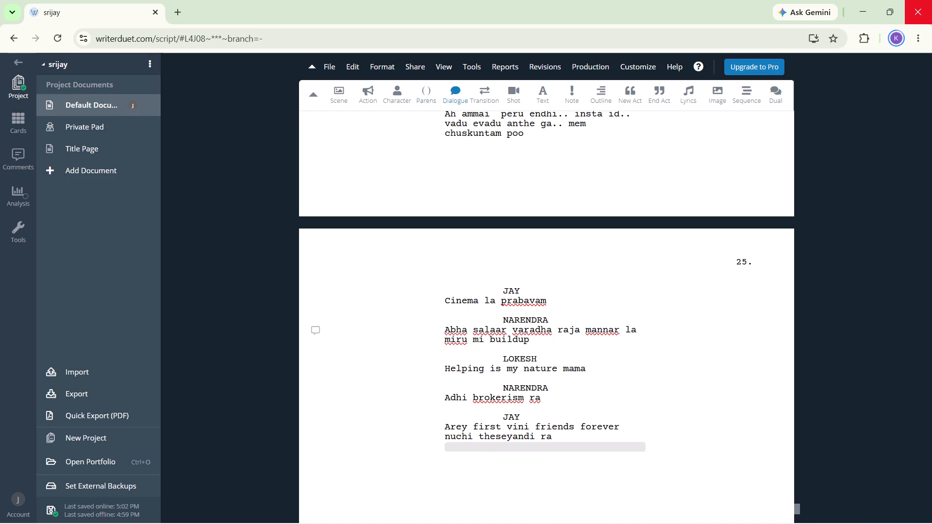
pyautogui.press('Return')
pyautogui.press('BackSpace')
pyautogui.press('Return')
pyautogui.press('BackSpace')
pyautogui.press('Down')
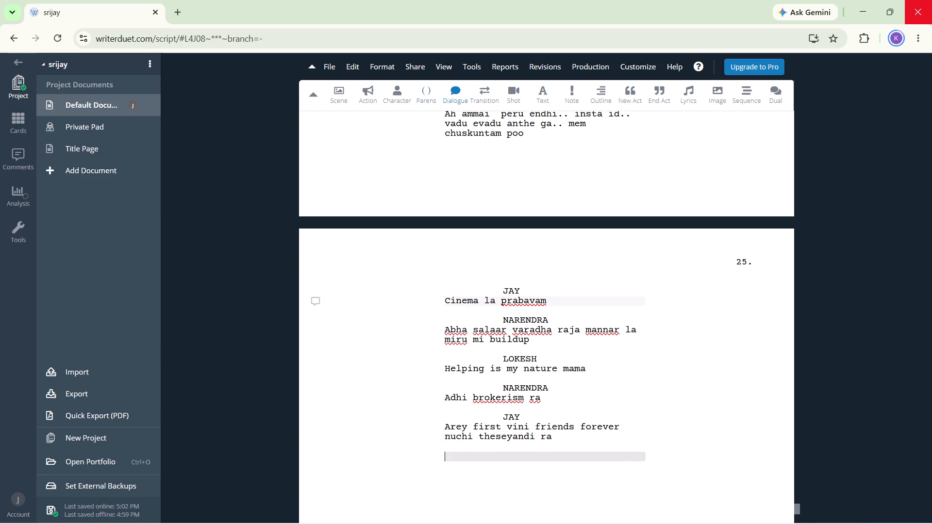
pyautogui.click(401, 99)
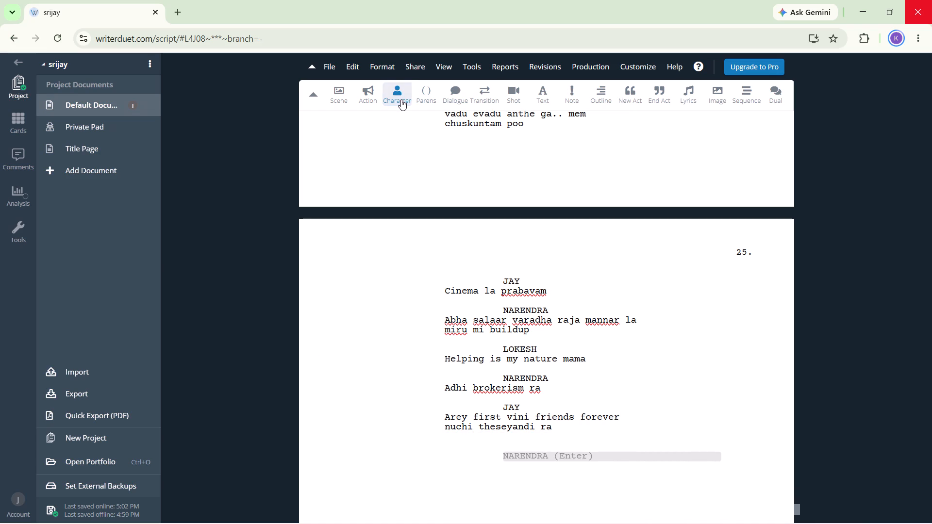
pyautogui.press('n')
pyautogui.press('Return')
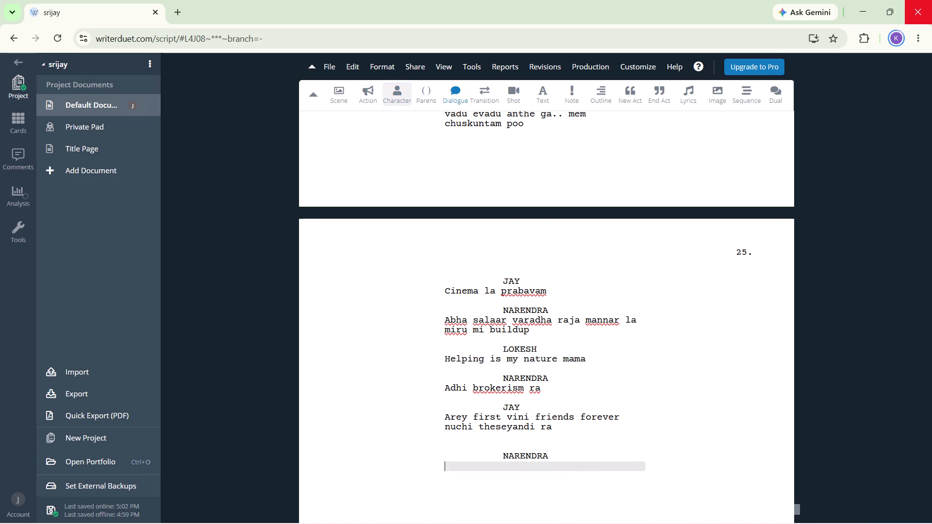
# Remove the blank line between Jay's last dialogue and the new NARENDRA cue.
pyautogui.click(473, 457)
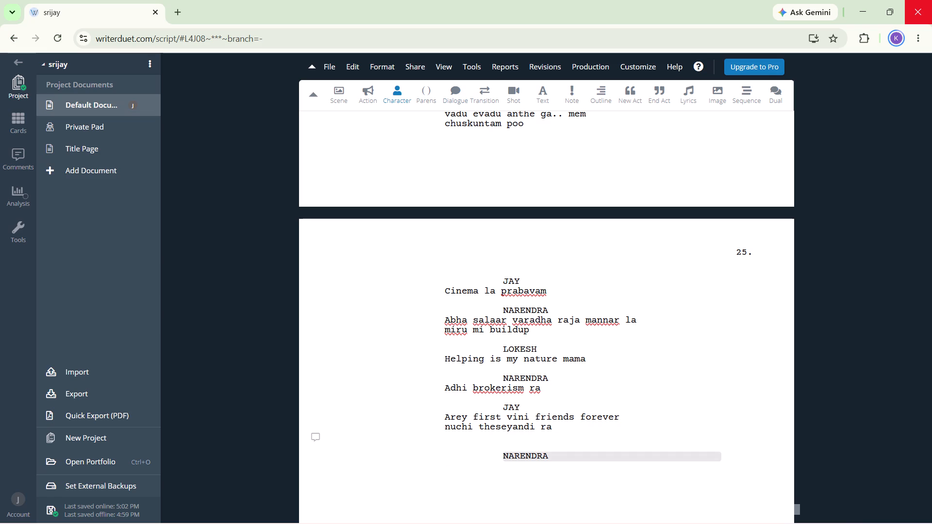
pyautogui.press('BackSpace')
# Change the last NARENDRA cue to LOKESH and open an empty dialogue line beneath it.
pyautogui.press('Right')
pyautogui.press('Right')
pyautogui.press('Right')
pyautogui.press('Right')
pyautogui.press('Right')
pyautogui.press('Right')
pyautogui.press('Right')
pyautogui.press('Right')
pyautogui.press('Right')
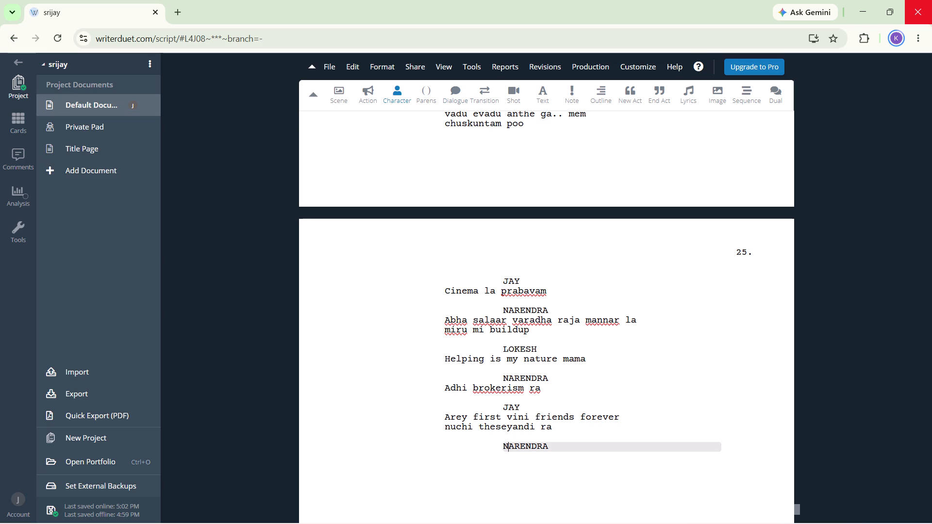
pyautogui.press('BackSpace')
pyautogui.press('BackSpace')
pyautogui.press('BackSpace')
pyautogui.press('BackSpace')
pyautogui.press('BackSpace')
pyautogui.press('BackSpace')
pyautogui.press('BackSpace')
pyautogui.press('BackSpace')
pyautogui.press('BackSpace')
pyautogui.press('l')
pyautogui.press('Return')
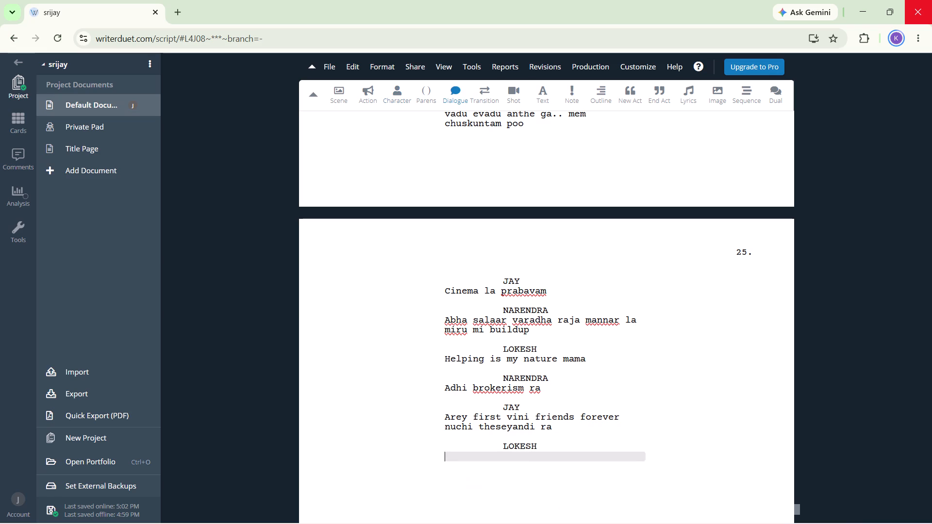
# Write the last LOKESH cue's dialogue "Friendship meaning thelsa..samosa lu bokka ra niku".
pyautogui.write('friedn')
pyautogui.press('BackSpace')
pyautogui.press('BackSpace')
pyautogui.write('ndship meanin')
pyautogui.press('space')
pyautogui.press('BackSpace')
pyautogui.write('g thelsa')
pyautogui.press('space')
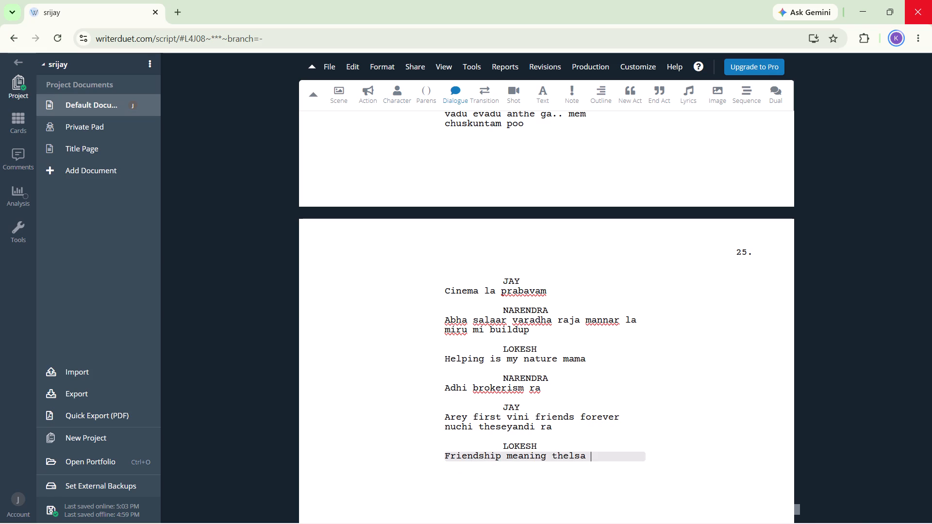
pyautogui.press('BackSpace')
pyautogui.write('..samaso')
pyautogui.press('BackSpace')
pyautogui.press('BackSpace')
pyautogui.press('BackSpace')
pyautogui.write('osa k')
pyautogui.press('BackSpace')
pyautogui.write('lu bokka ra j')
pyautogui.press('BackSpace')
pyautogui.write('niku')
pyautogui.press('space')
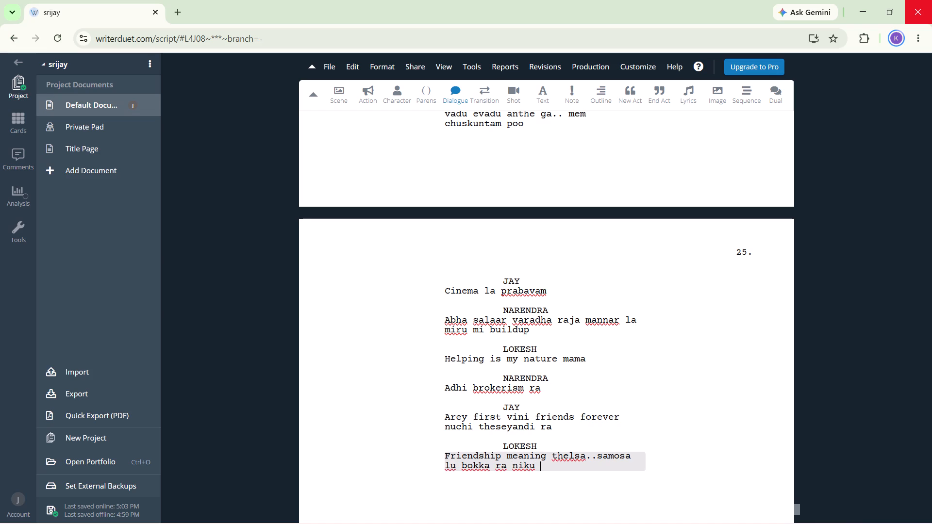
# Add a NARENDRA cue below Lokesh's samosa line and start its dialogue with "Arey nina monna".
pyautogui.press('Return')
pyautogui.press('Tab')
pyautogui.press('Return')
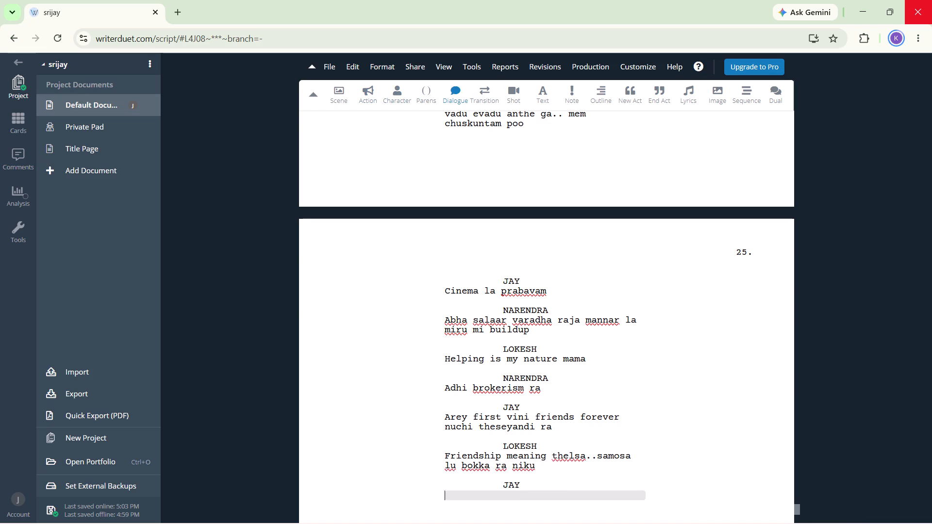
pyautogui.press('BackSpace')
pyautogui.press('BackSpace')
pyautogui.press('BackSpace')
pyautogui.press('BackSpace')
pyautogui.write('narendra')
pyautogui.press('Return')
pyautogui.write('arey nina monna')
pyautogui.press('space')
# Insert "..." after "nina" and ".." after "monna" in Narendra's last dialogue.
pyautogui.press('Left')
pyautogui.press('Left')
pyautogui.press('Left')
pyautogui.press('Left')
pyautogui.press('Left')
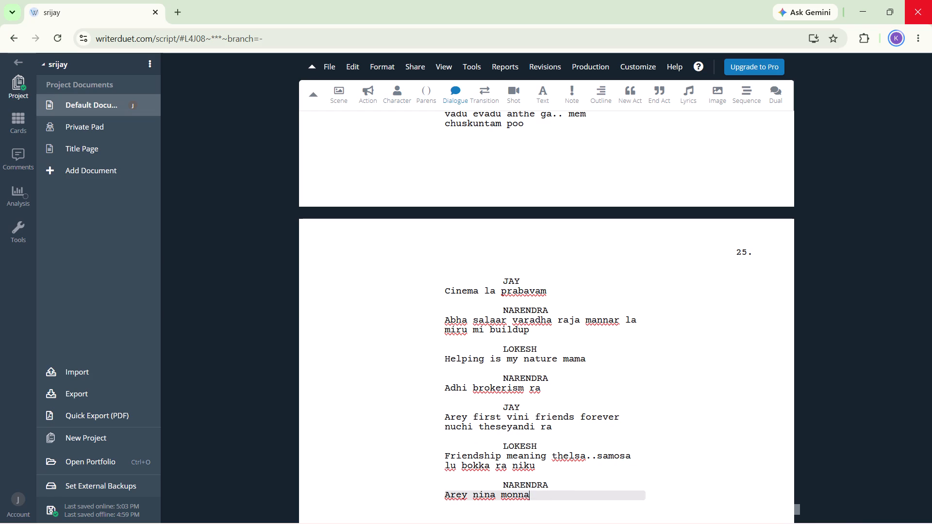
pyautogui.press('Left')
pyautogui.press('Left')
pyautogui.write('...')
pyautogui.press('Right')
pyautogui.press('Right')
pyautogui.press('Right')
pyautogui.press('Right')
pyautogui.press('Right')
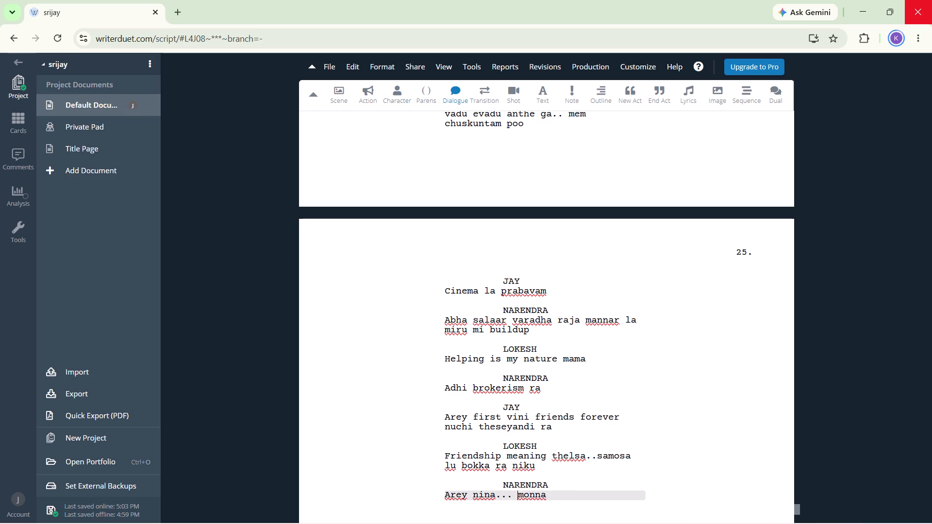
pyautogui.press('Right')
pyautogui.write('..')
# Continue Narendra's last dialogue with "nenu petukuna samosa la ki".
pyautogui.press('space')
pyautogui.write('nenu petukuna samosa la ki')
pyautogui.press('space')
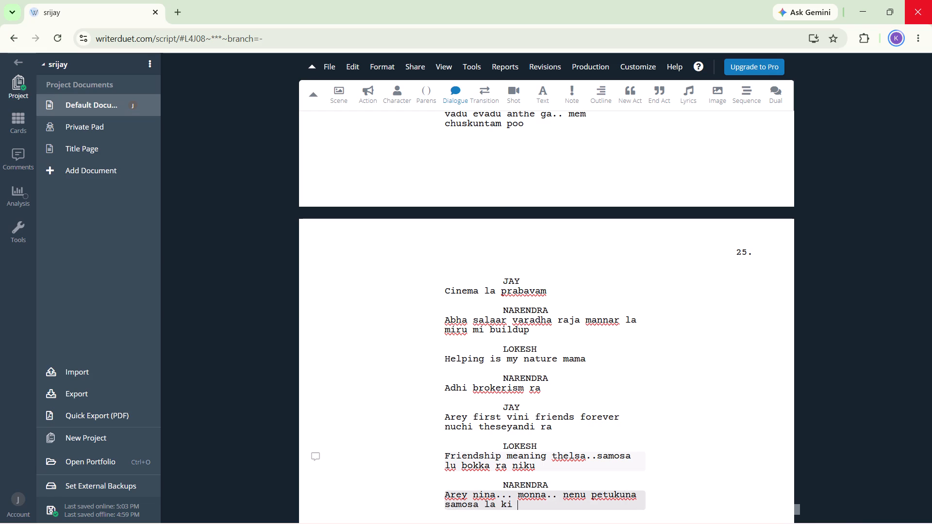
# Add a LOKESH cue and start its dialogue with "Evadu petkunte endhi ra ni thoni thinude".
pyautogui.press('Return')
pyautogui.press('Tab')
pyautogui.scroll(-1, 473, 457)
pyautogui.press('Return')
pyautogui.write('evad')
pyautogui.write('u per')
pyautogui.press('BackSpace')
pyautogui.write('tkunte endhi ra ni tjo')
pyautogui.press('BackSpace')
pyautogui.press('BackSpace')
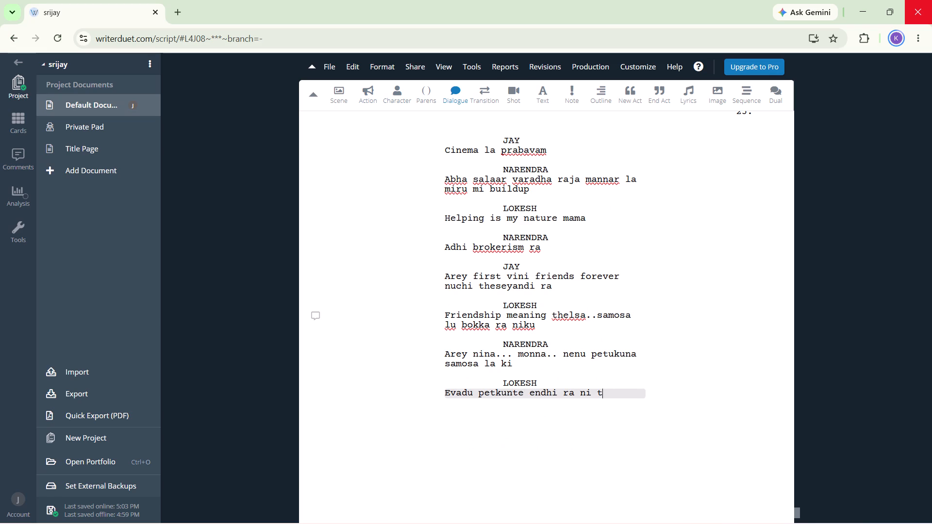
pyautogui.write('hini')
pyautogui.press('space')
pyautogui.press('BackSpace')
pyautogui.press('BackSpace')
pyautogui.press('BackSpace')
pyautogui.press('BackSpace')
pyautogui.write('oni thu')
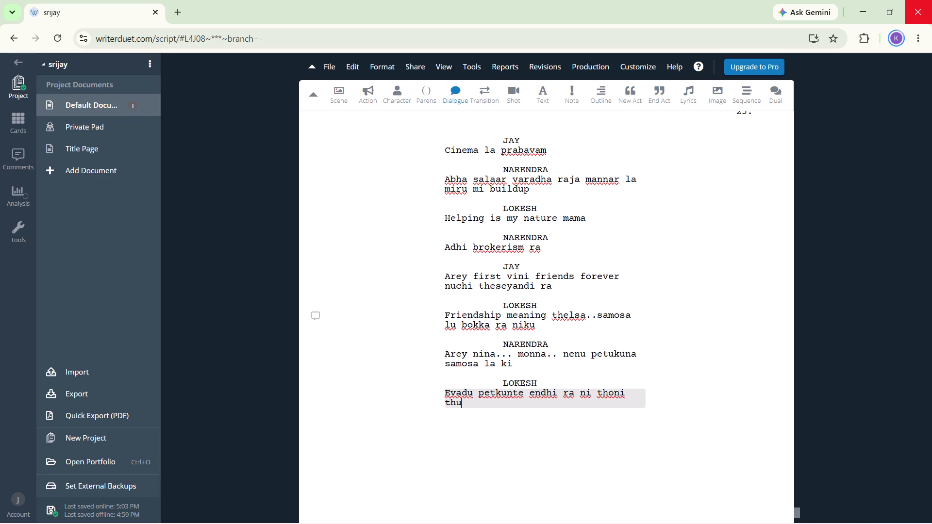
pyautogui.press('=')
pyautogui.press('BackSpace')
pyautogui.press('BackSpace')
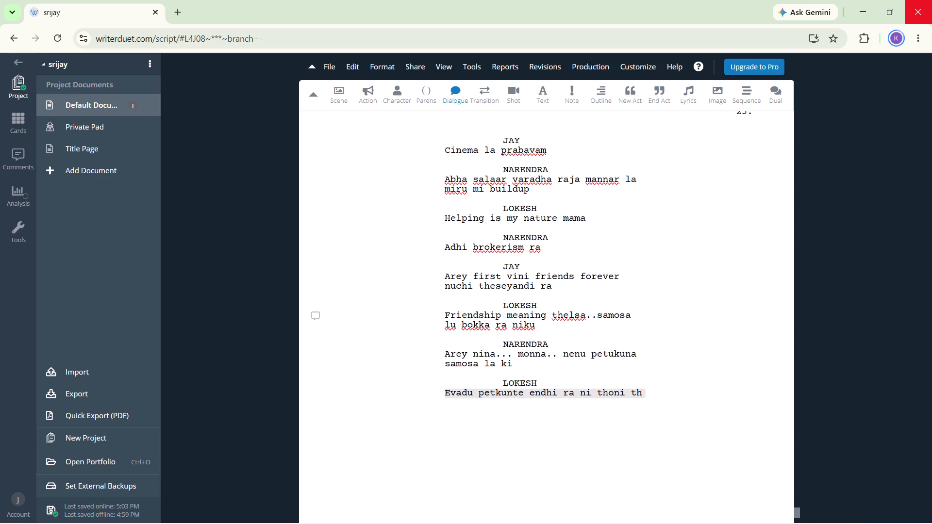
pyautogui.write('inude')
pyautogui.press('space')
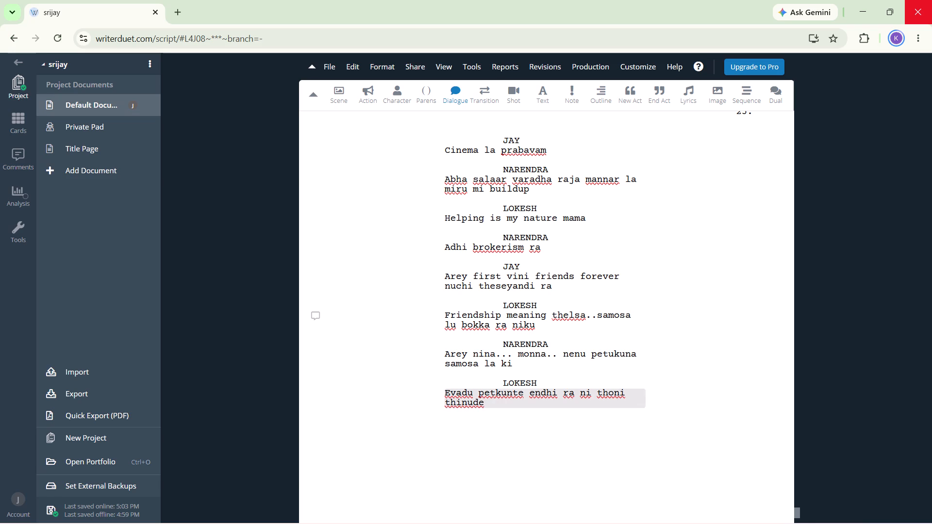
# Finish Lokesh's "Evadu petkunte" dialogue with "bokka maku".
pyautogui.write('bokka makiu')
pyautogui.press('space')
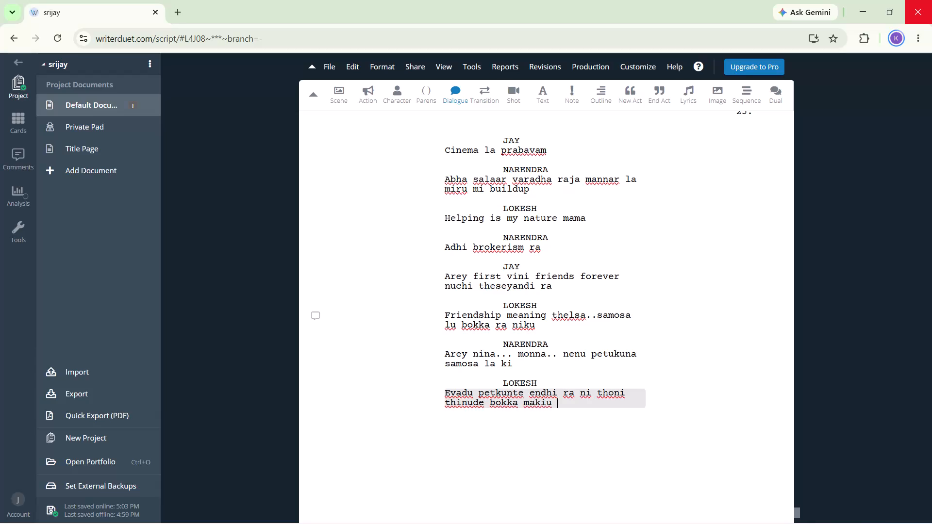
pyautogui.press('BackSpace')
pyautogui.press('BackSpace')
pyautogui.press('BackSpace')
pyautogui.press('u')
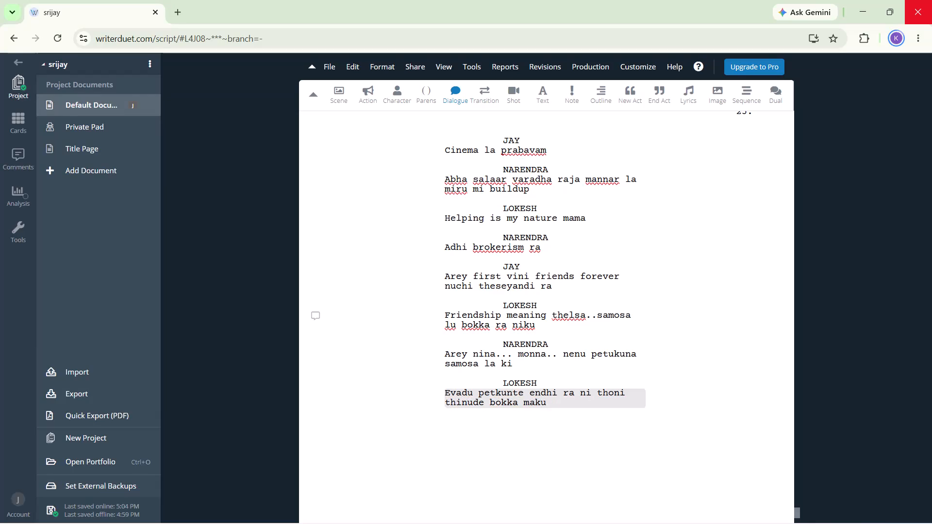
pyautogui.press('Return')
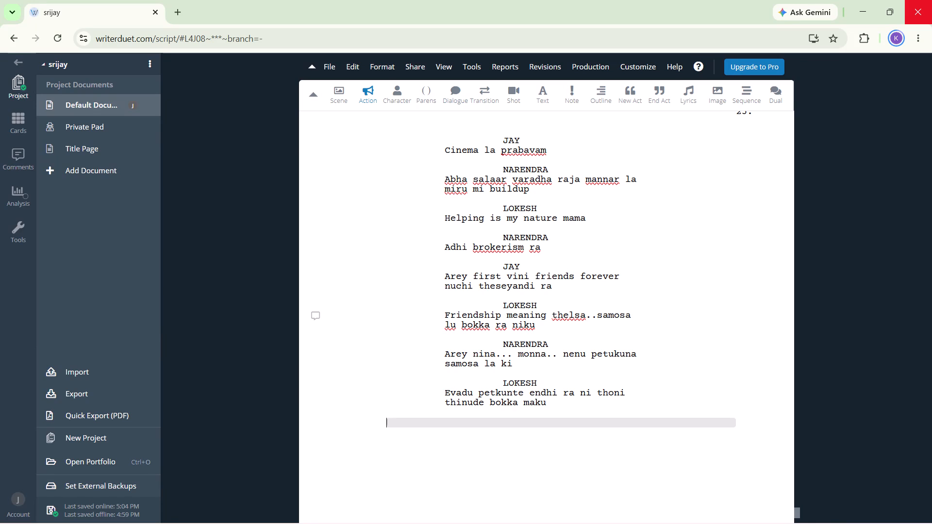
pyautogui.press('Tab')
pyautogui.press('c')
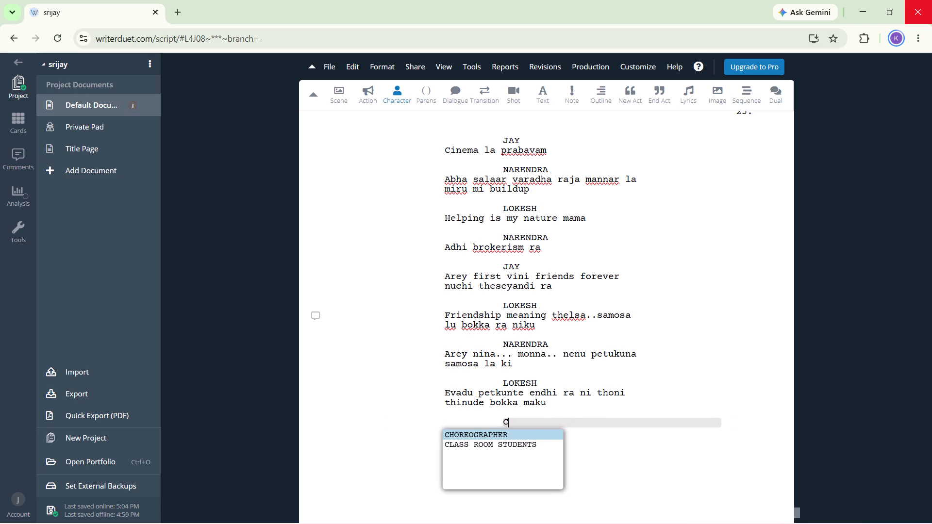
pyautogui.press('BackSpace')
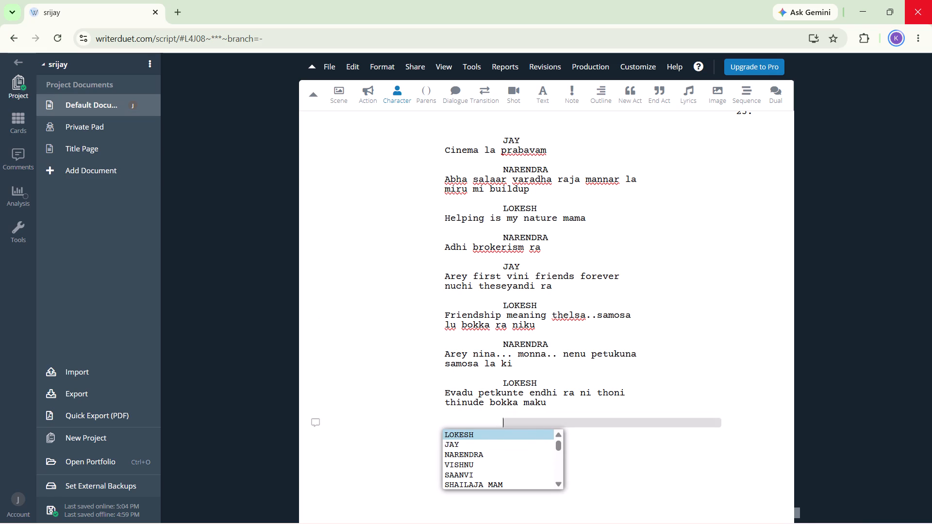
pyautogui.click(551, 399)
# Start an action line below Lokesh's last dialogue with "Choregrapher calls".
pyautogui.press('Return')
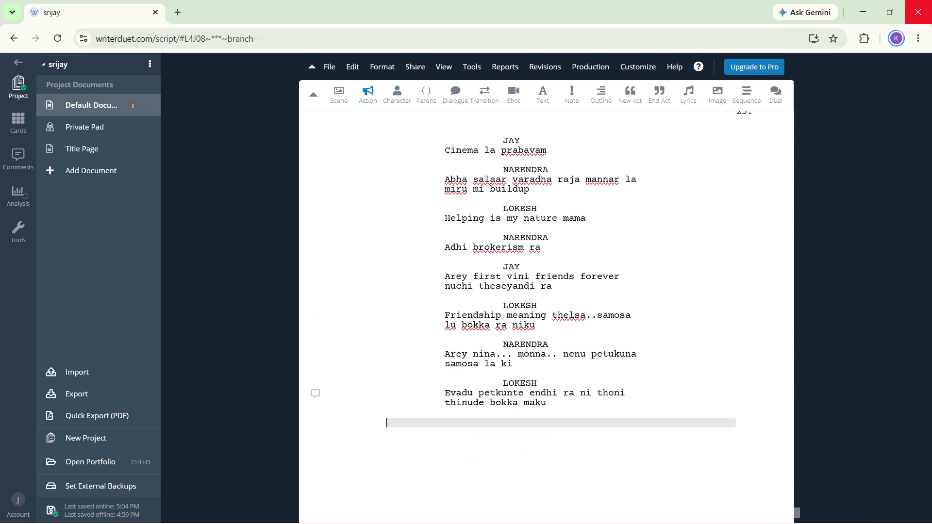
pyautogui.write('chp')
pyautogui.press('BackSpace')
pyautogui.write('oregrapher ca')
pyautogui.write('lls')
pyautogui.press('space')
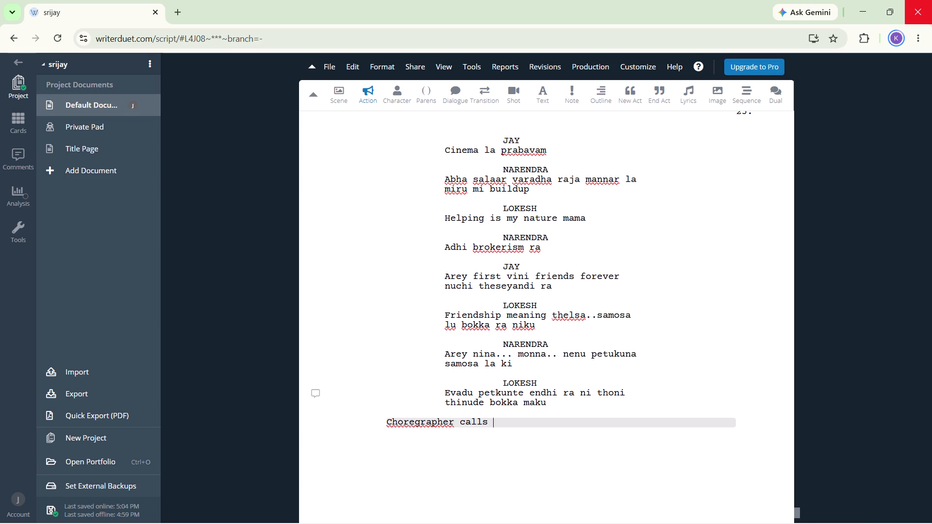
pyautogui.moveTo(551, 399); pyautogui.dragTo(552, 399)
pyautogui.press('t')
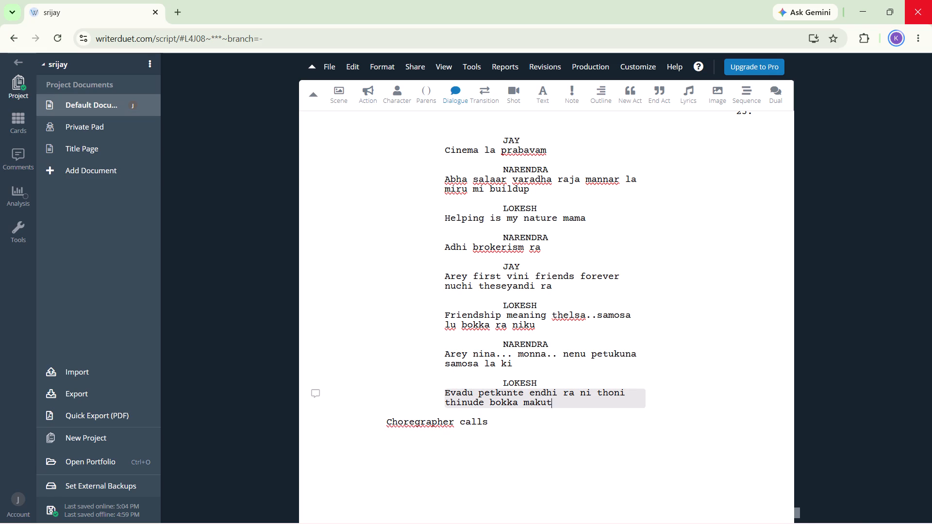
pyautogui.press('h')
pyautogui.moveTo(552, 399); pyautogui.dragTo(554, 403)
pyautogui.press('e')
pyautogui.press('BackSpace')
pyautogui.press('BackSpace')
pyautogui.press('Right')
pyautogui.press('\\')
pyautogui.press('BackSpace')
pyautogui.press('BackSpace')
# Complete the "Choregrapher calls" action line with "the team again for practice".
pyautogui.press('Down')
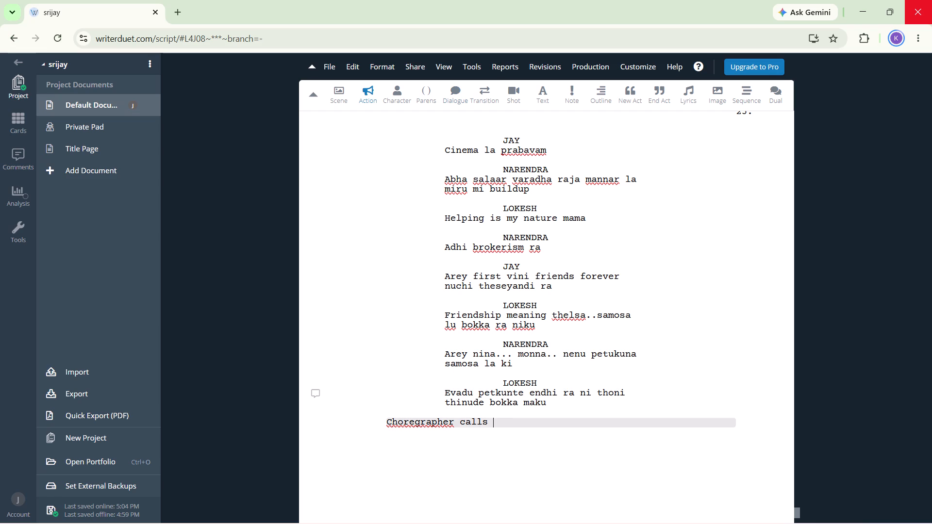
pyautogui.write('the tea,')
pyautogui.press('space')
pyautogui.press('BackSpace')
pyautogui.press('BackSpace')
pyautogui.press('BackSpace')
pyautogui.write('am again for practice')
pyautogui.press('space')
# Add a CHOREOGRAPHER cue with the dialogue "Chelo break up aindhi randi andharu".
pyautogui.press('Return')
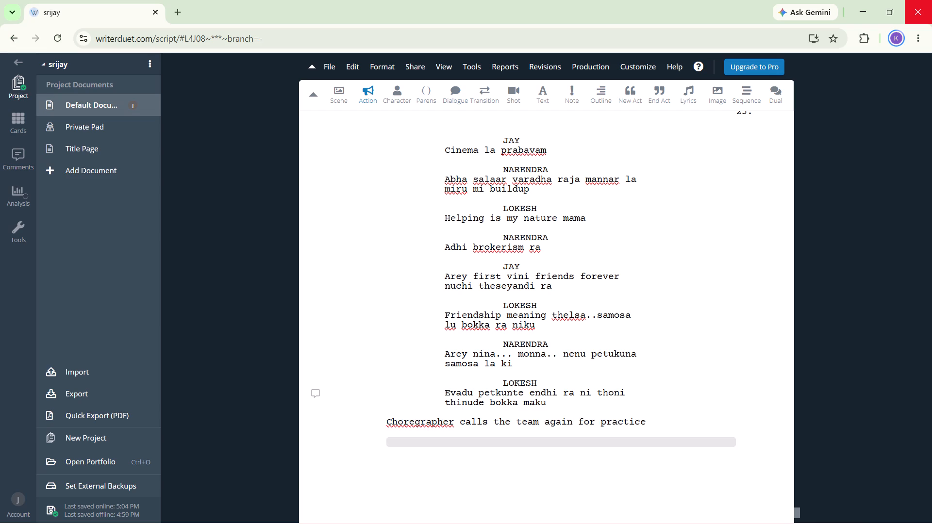
pyautogui.press('Tab')
pyautogui.press('c')
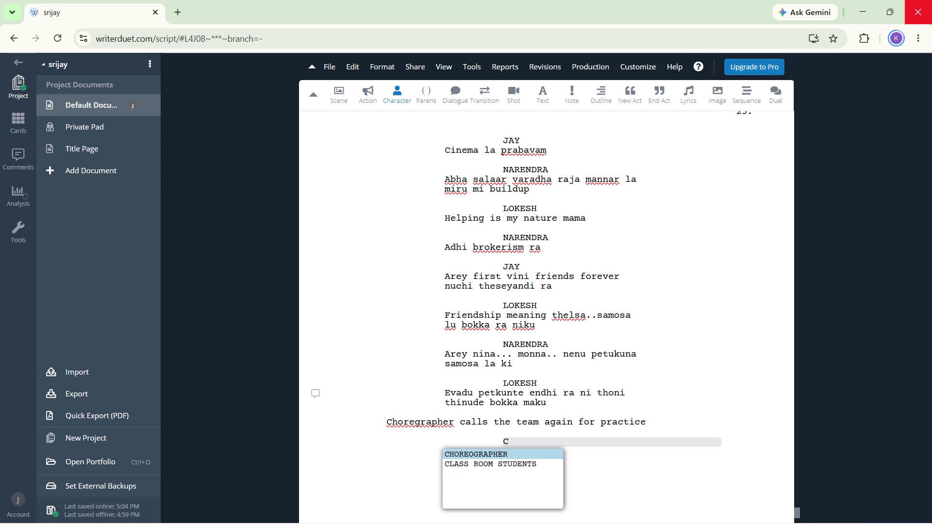
pyautogui.press('Return')
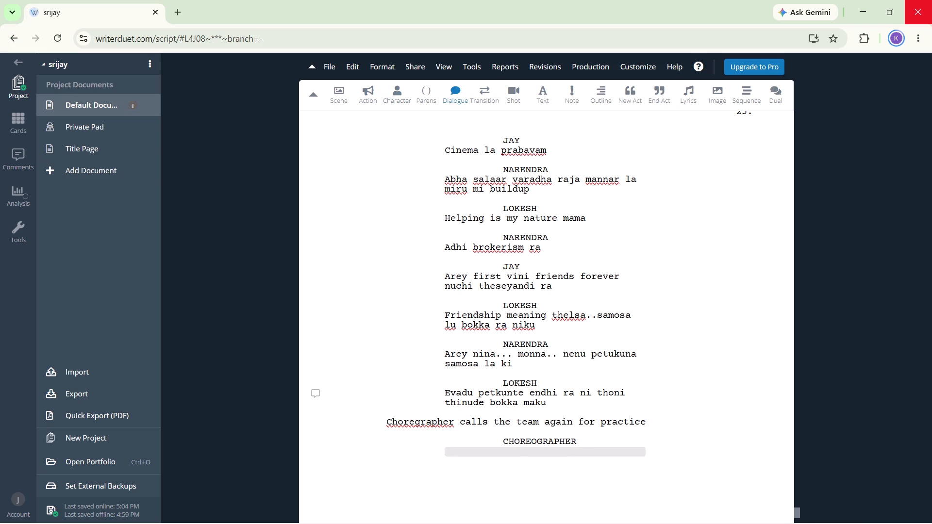
pyautogui.click(556, 399)
pyautogui.click(566, 454)
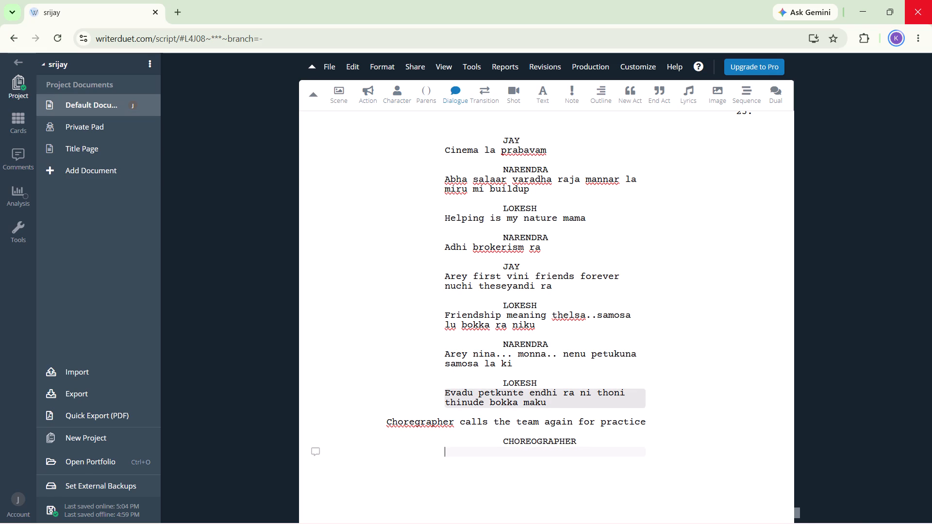
pyautogui.write('chelo break up aindhi randi andharu')
# Add the action line "Everyone goes to the positions" below the choreographer's dialogue.
pyautogui.press('Return')
pyautogui.press('Tab')
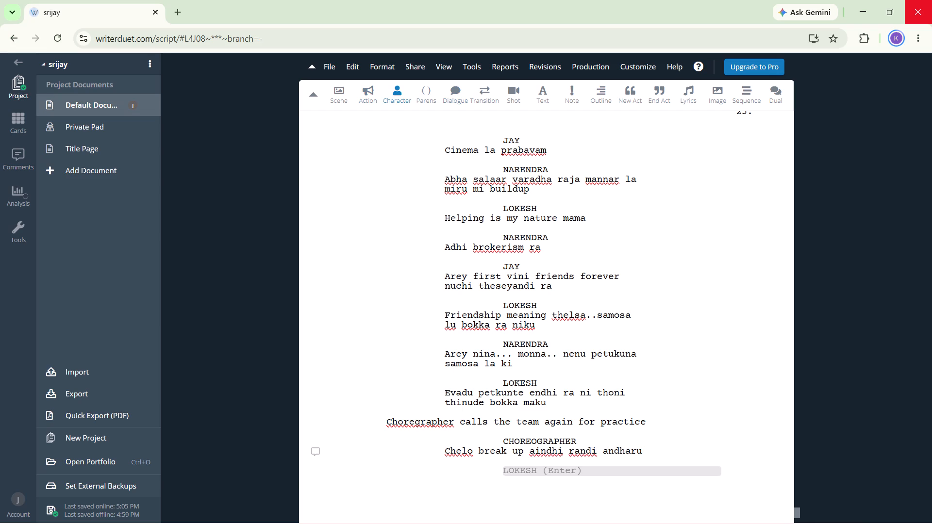
pyautogui.press('BackSpace')
pyautogui.press('Return')
pyautogui.write('jay')
pyautogui.press('space')
pyautogui.press('BackSpace')
pyautogui.press('BackSpace')
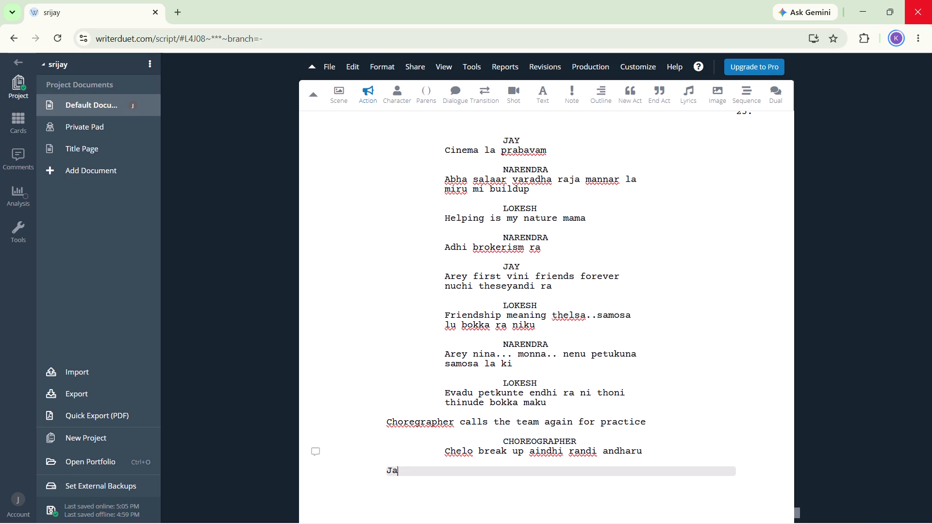
pyautogui.press('BackSpace')
pyautogui.press('BackSpace')
pyautogui.write('everyone goes to the positions')
pyautogui.press('space')
# Start another action line with "Jay" below "Everyone goes to the positions".
pyautogui.press('Return')
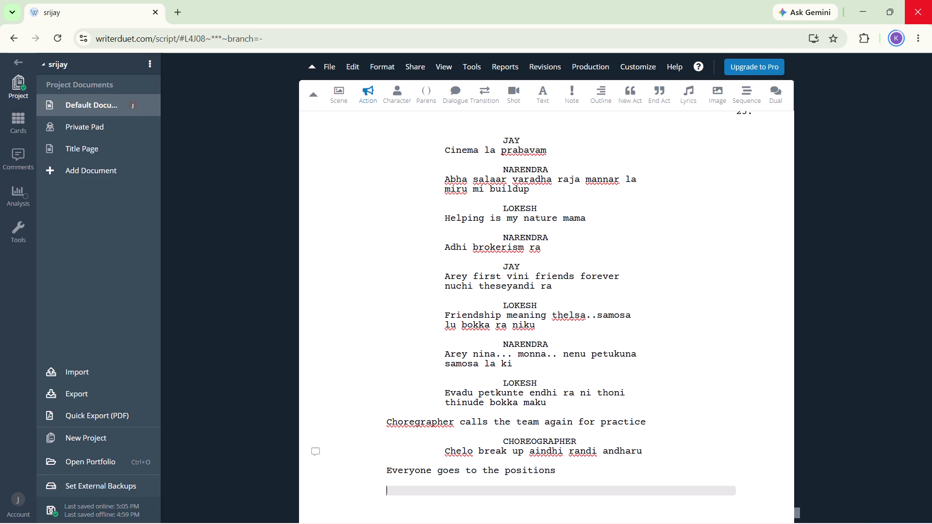
pyautogui.press('a')
pyautogui.press('BackSpace')
pyautogui.write('jay')
pyautogui.press('space')
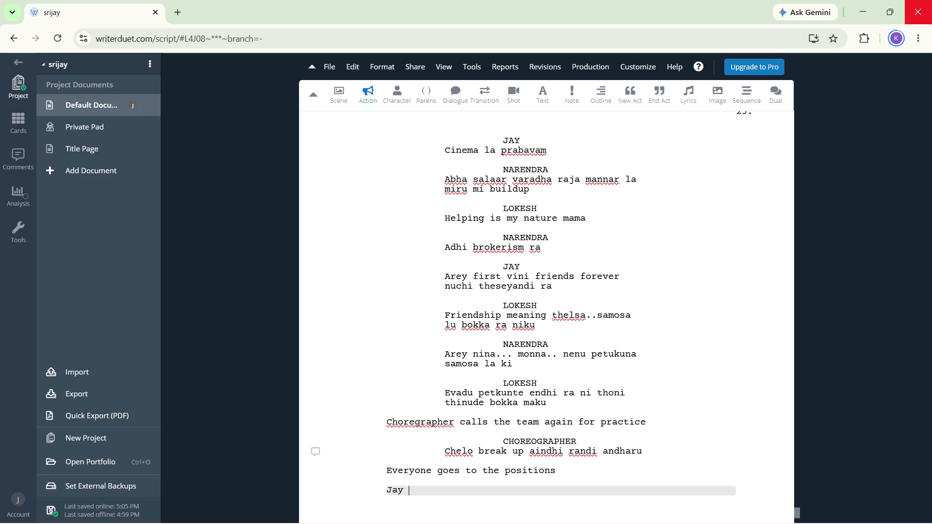
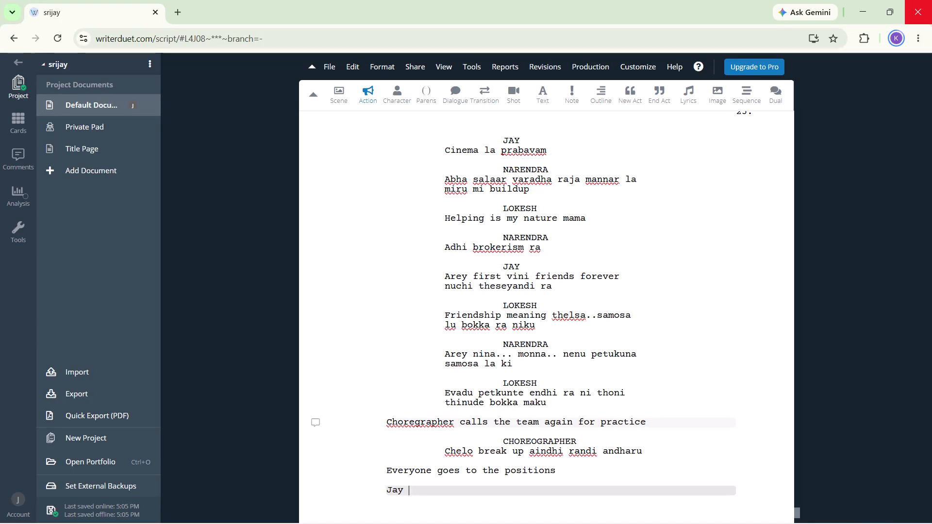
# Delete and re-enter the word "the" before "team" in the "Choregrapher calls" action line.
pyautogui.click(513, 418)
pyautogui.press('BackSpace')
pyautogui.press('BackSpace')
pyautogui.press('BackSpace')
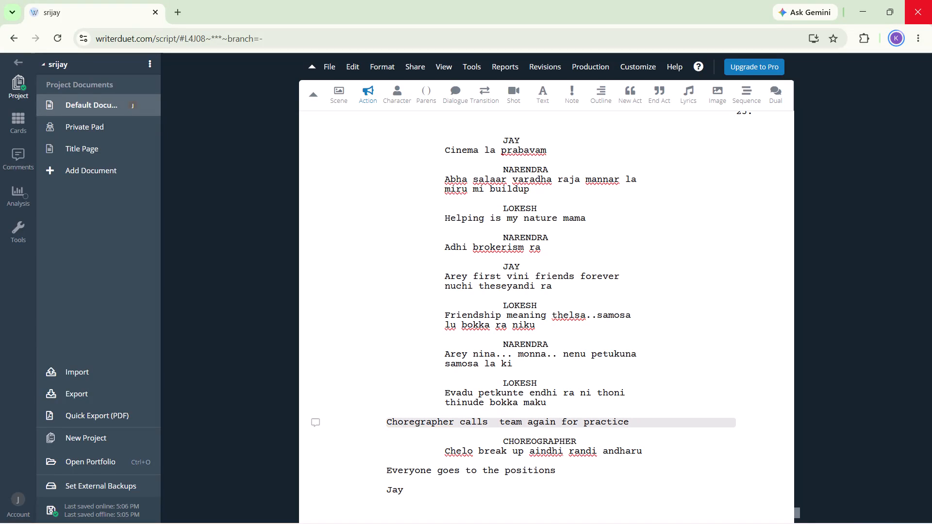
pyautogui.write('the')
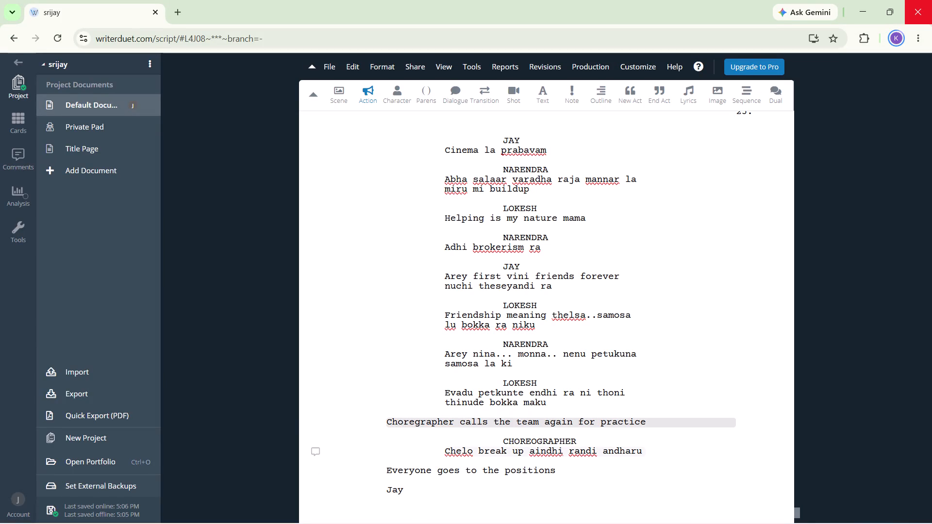
# Replace "again" with "back" in the choreographer action line so it reads "Choregrapher calls the team back for practice".
pyautogui.click(572, 421)
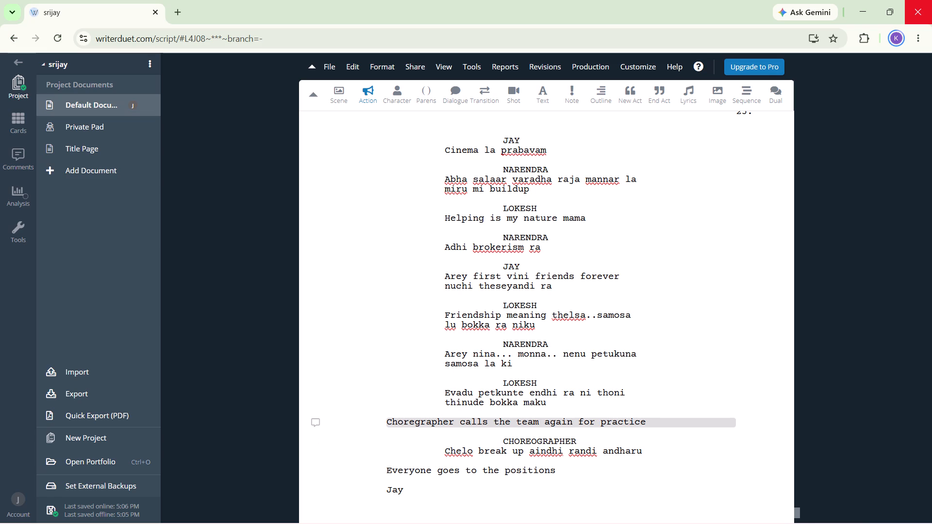
pyautogui.press('BackSpace')
pyautogui.press('BackSpace')
pyautogui.press('BackSpace')
pyautogui.press('BackSpace')
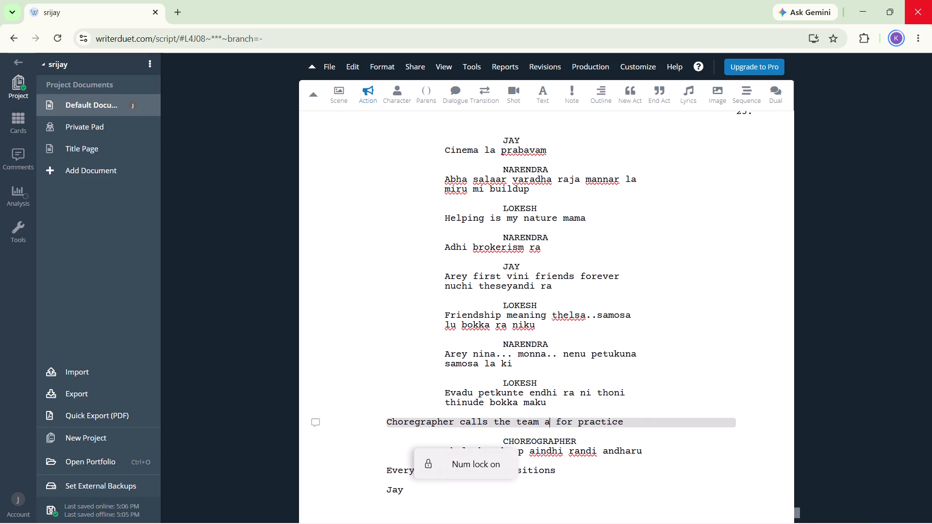
pyautogui.press('BackSpace')
pyautogui.write('ba')
pyautogui.write('ck')
pyautogui.press('Return')
pyautogui.press('BackSpace')
pyautogui.press('Clear')
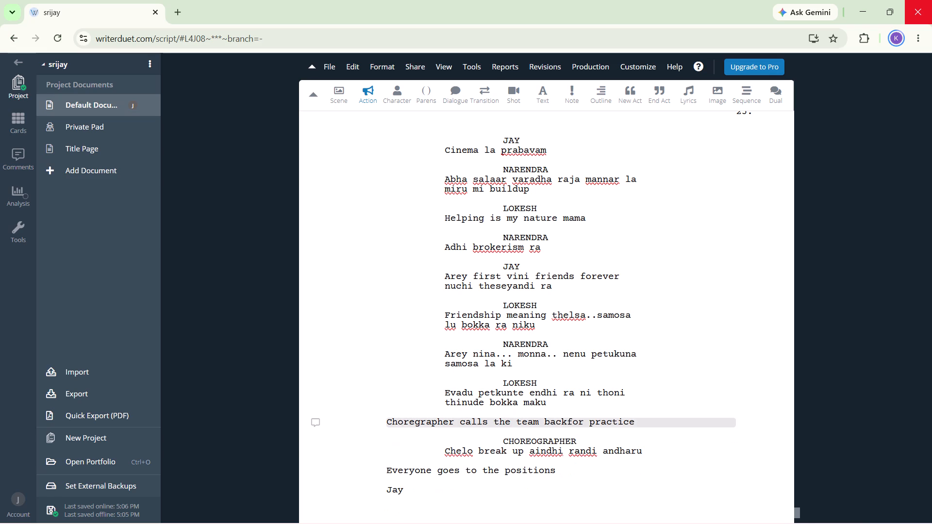
pyautogui.press('space')
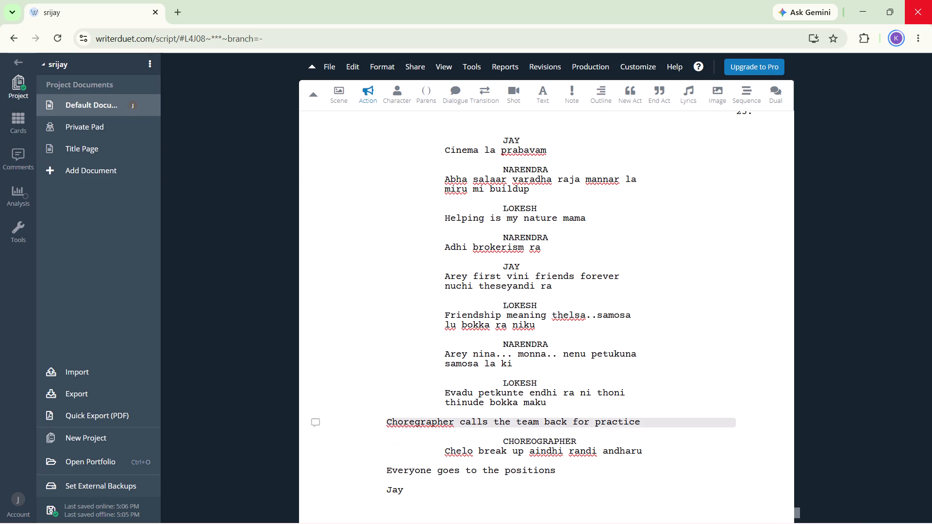
# Return to the "Jay" action line below "Everyone goes to the positions" to continue writing it.
pyautogui.click(514, 499)
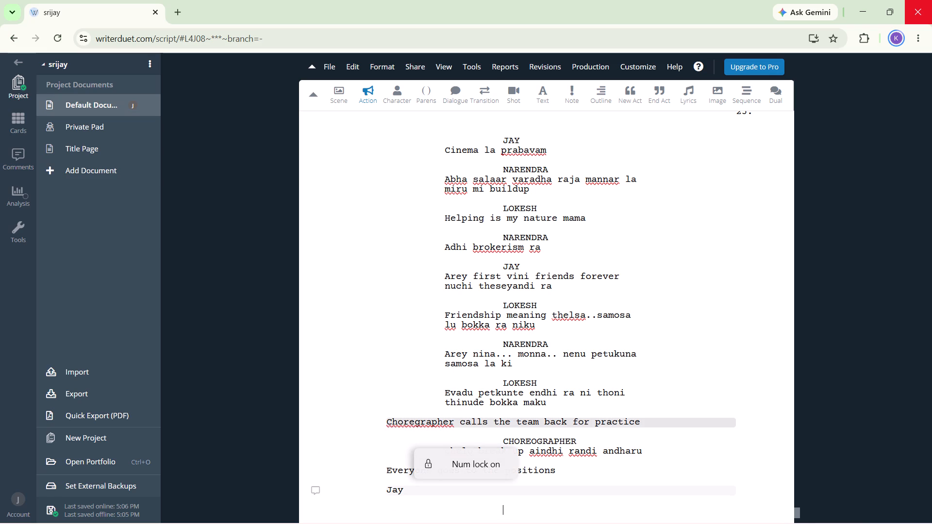
pyautogui.click(483, 486)
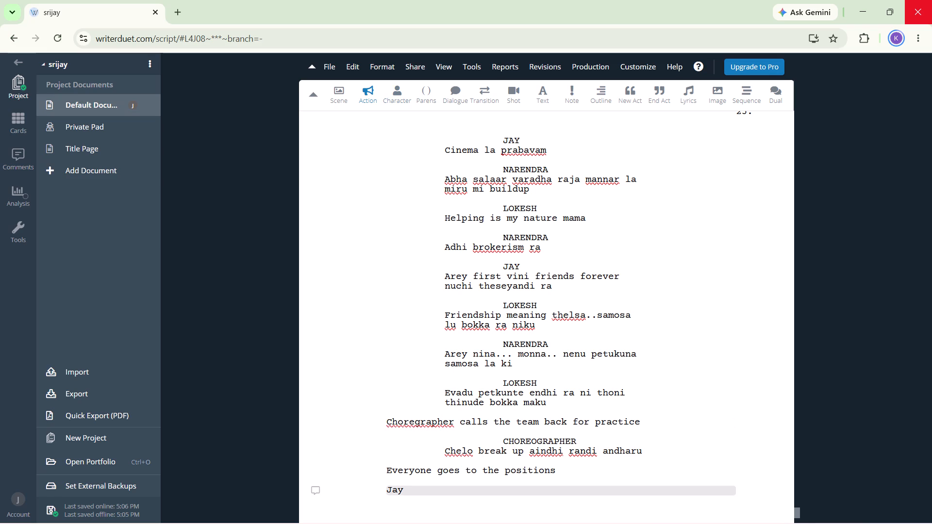
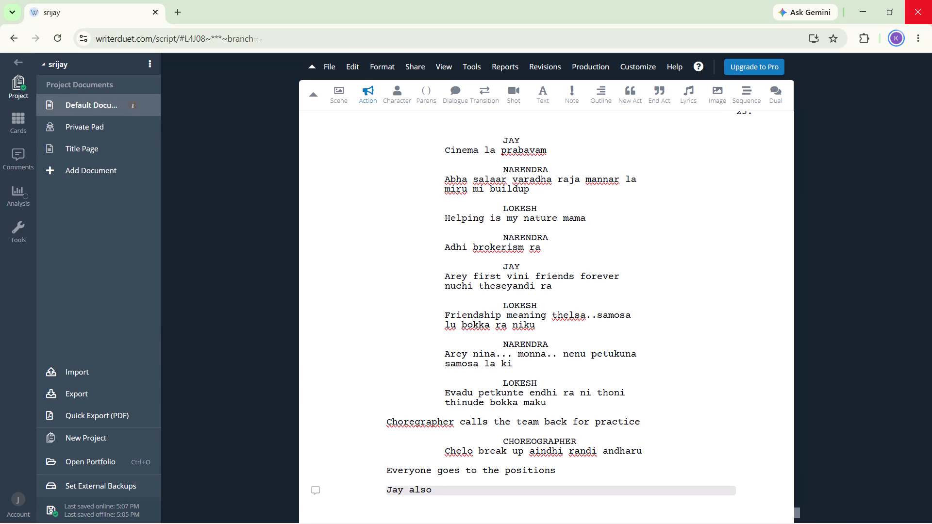
# Continue the Jay action line so it reads "Jay also join the practice. As he walks away".
pyautogui.write('join the prac')
pyautogui.write('tice')
pyautogui.press('.')
pyautogui.press('space')
pyautogui.write('as he')
pyautogui.press('Left')
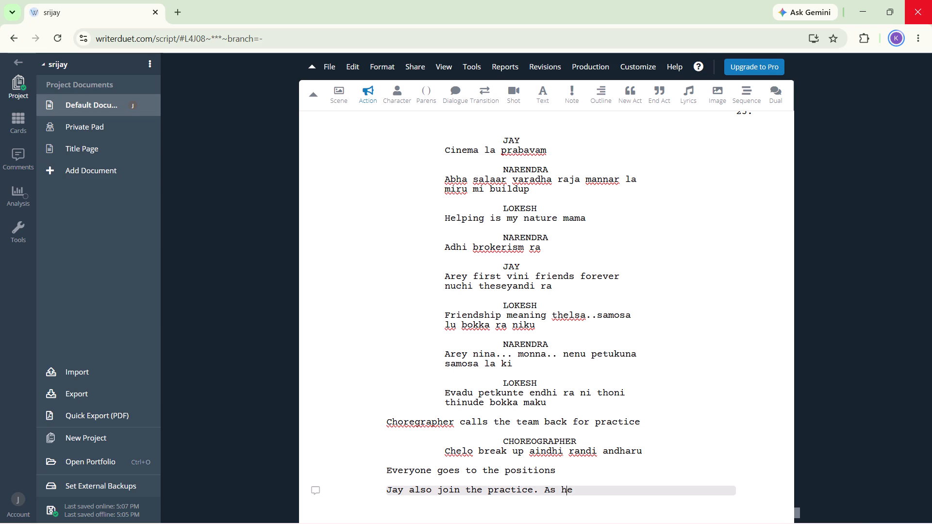
pyautogui.press('Right')
pyautogui.press('space')
pyautogui.write('walks away')
# Extend Jay's action line with "he gives lokesh a look as if saying".
pyautogui.press('space')
pyautogui.write('j')
pyautogui.press('BackSpace')
pyautogui.write('he gices')
pyautogui.press('BackSpace')
pyautogui.press('BackSpace')
pyautogui.press('BackSpace')
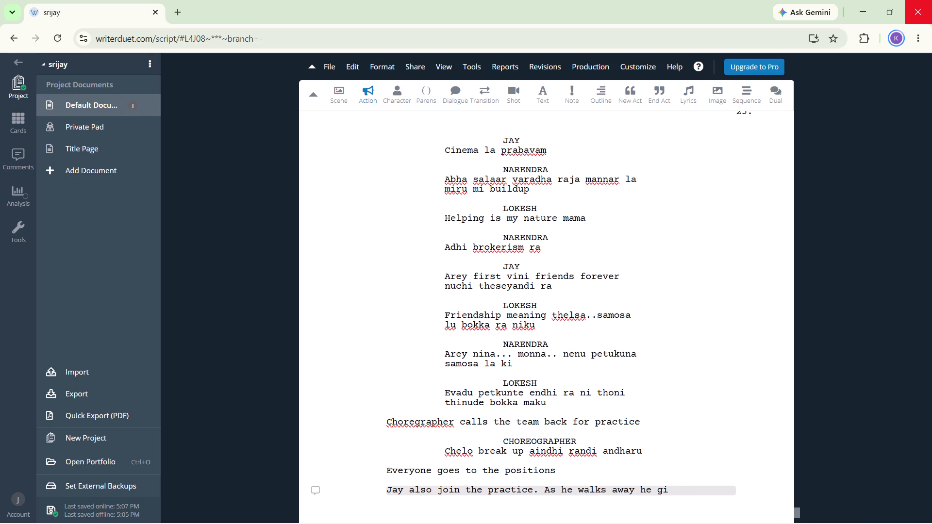
pyautogui.write('ves')
pyautogui.press('space')
pyautogui.write('lokesh')
pyautogui.press('space')
pyautogui.write('a look as id')
pyautogui.press('space')
pyautogui.press('BackSpace')
pyautogui.press('BackSpace')
pyautogui.write('f saying')
pyautogui.press('space')
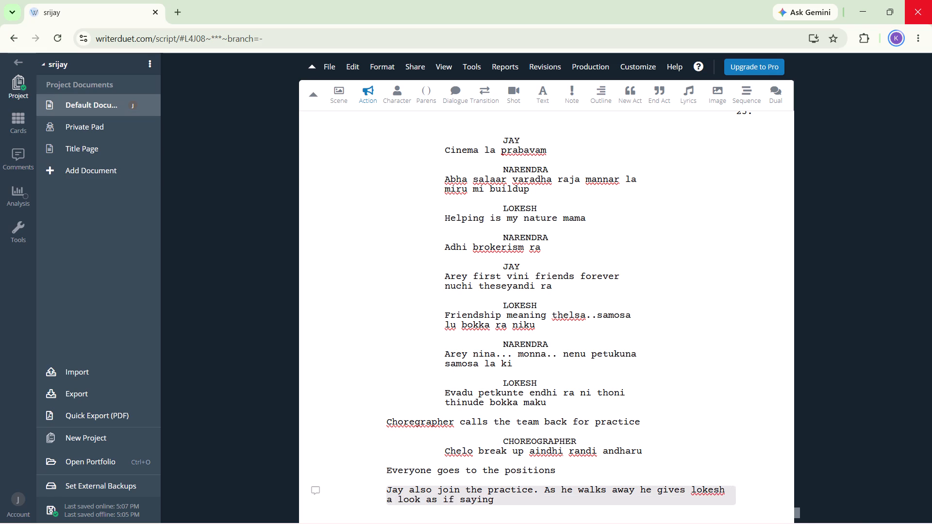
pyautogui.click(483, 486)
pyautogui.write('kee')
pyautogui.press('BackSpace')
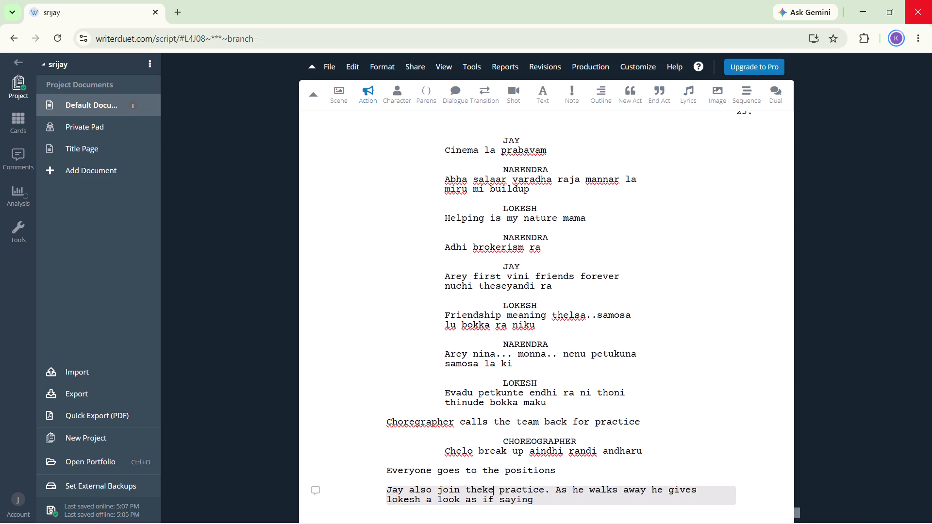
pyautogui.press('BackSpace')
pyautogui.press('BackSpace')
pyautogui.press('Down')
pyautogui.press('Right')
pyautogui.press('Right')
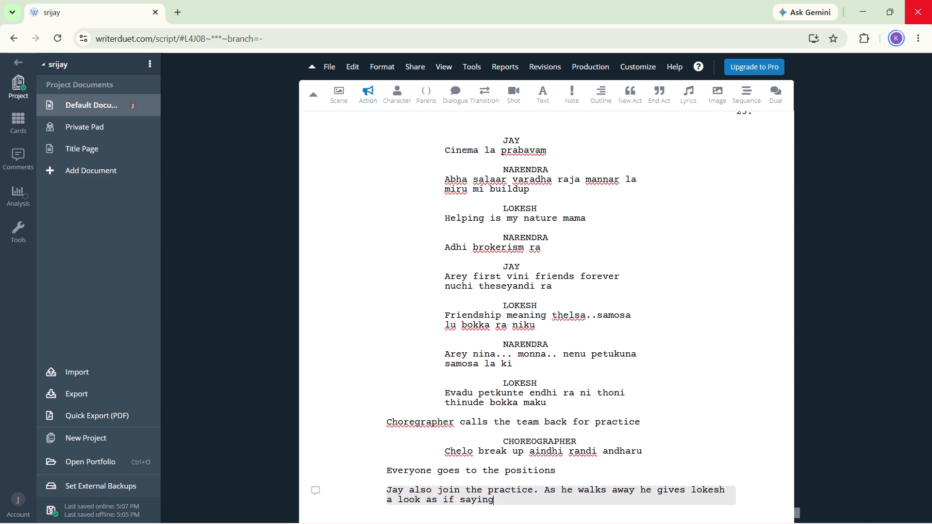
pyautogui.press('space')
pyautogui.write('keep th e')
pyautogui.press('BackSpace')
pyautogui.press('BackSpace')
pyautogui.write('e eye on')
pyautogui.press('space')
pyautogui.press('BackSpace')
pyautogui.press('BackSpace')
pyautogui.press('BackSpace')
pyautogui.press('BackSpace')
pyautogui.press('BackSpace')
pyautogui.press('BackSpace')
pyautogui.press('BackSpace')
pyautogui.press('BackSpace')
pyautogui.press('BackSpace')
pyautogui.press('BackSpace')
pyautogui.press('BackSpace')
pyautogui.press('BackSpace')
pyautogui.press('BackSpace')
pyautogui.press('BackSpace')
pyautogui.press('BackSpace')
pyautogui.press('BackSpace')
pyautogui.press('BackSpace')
# End Jay's action line with the quoted words "chusko vadni" and start a new action line below it.
pyautogui.hotkey('shift', '"')
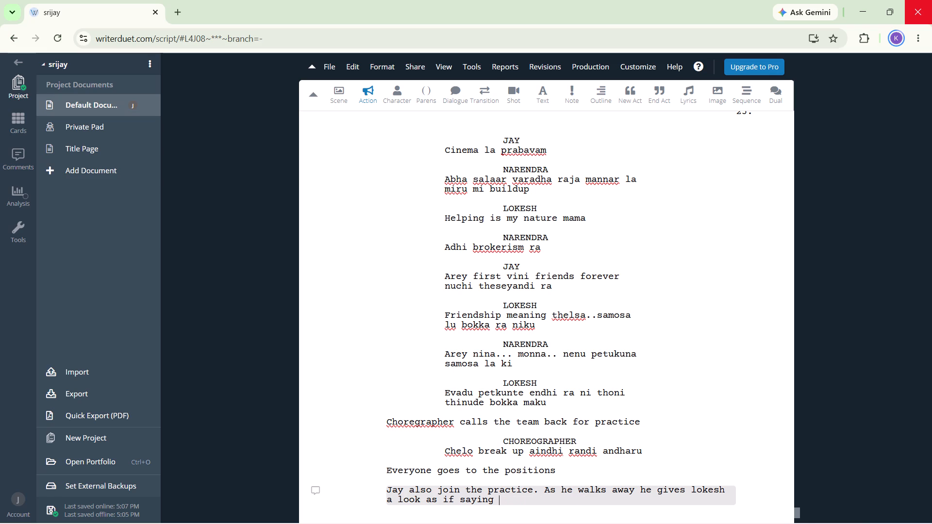
pyautogui.write('chusko vadni')
pyautogui.hotkey('shift', '"')
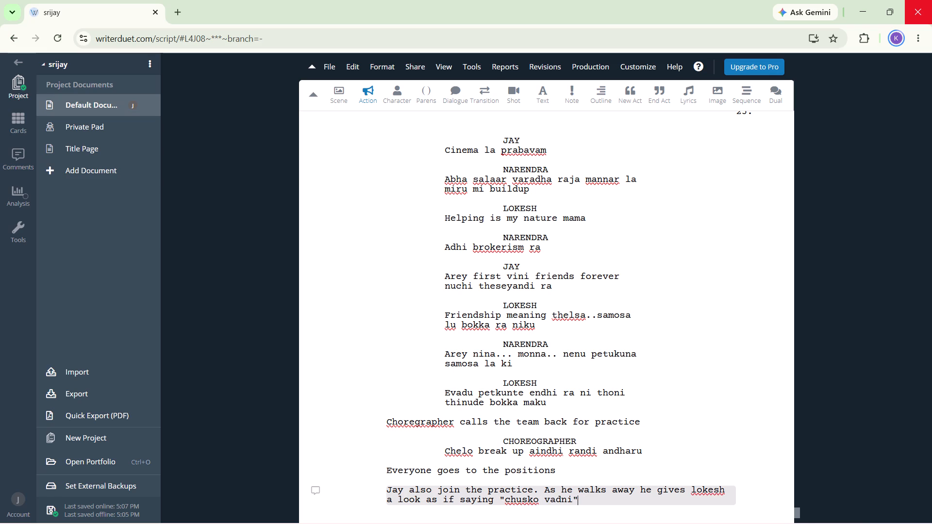
pyautogui.press('Return')
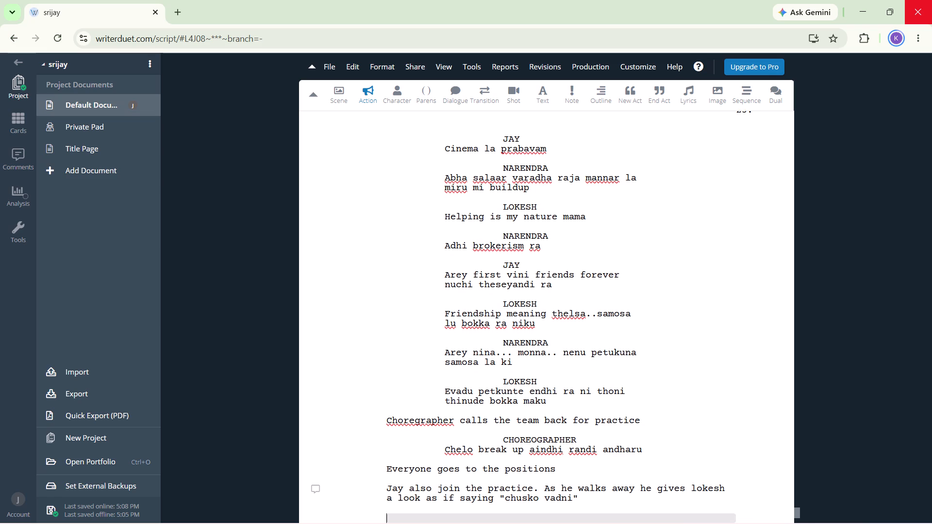
# Write the action line: Lokesh gives a look as if saying "nenu chuskunta po", followed by a new empty line.
pyautogui.write('loe')
pyautogui.press('BackSpace')
pyautogui.write('kesh')
pyautogui.press('space')
pyautogui.scroll(-1, 483, 486)
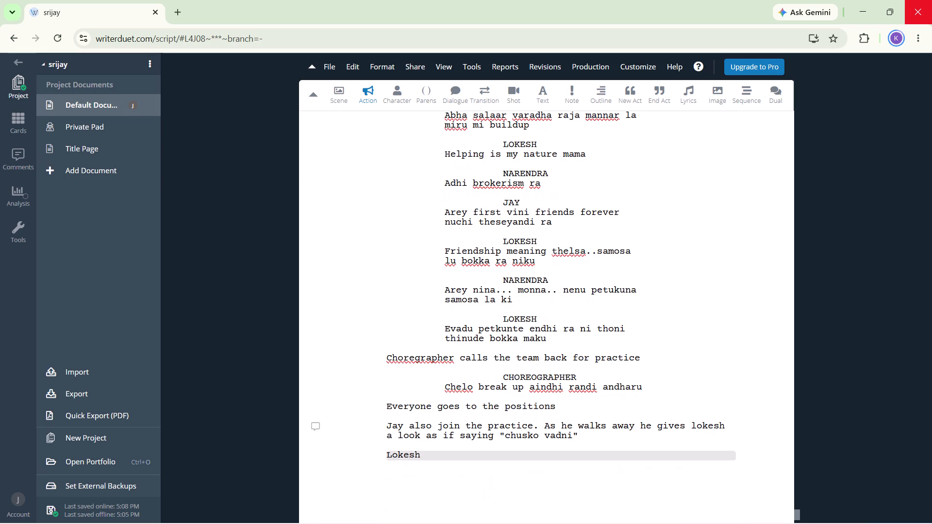
pyautogui.write('gives a')
pyautogui.press('space')
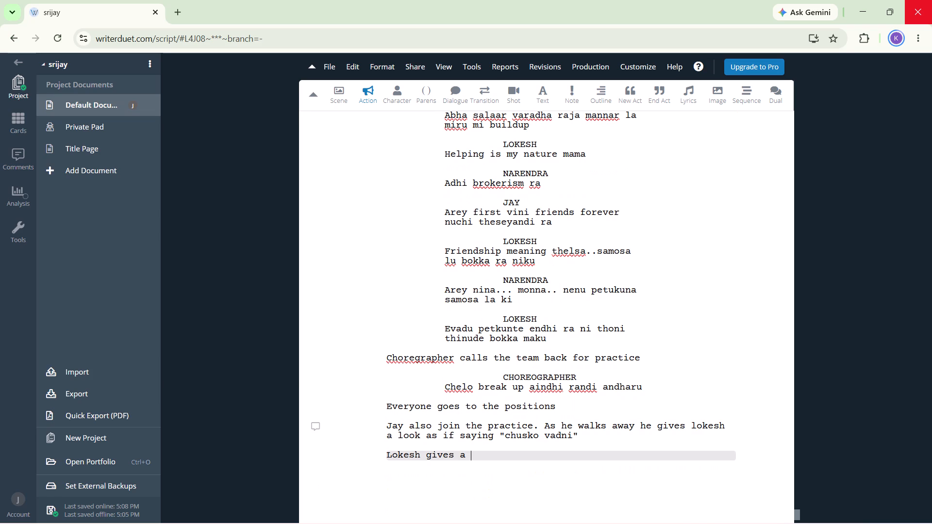
pyautogui.write('look as id')
pyautogui.press('space')
pyautogui.press('BackSpace')
pyautogui.press('BackSpace')
pyautogui.write('f saying')
pyautogui.press('space')
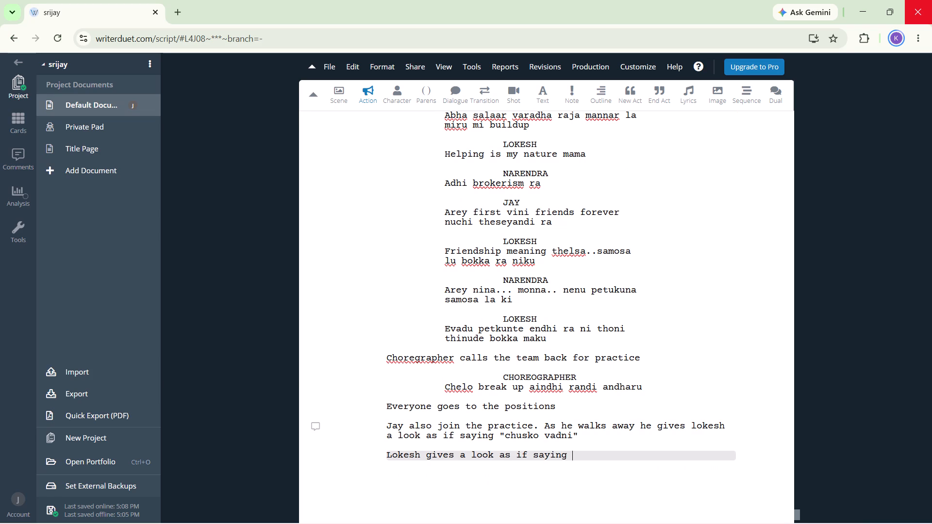
pyautogui.write('"nenu chuskunta po"')
pyautogui.press('Return')
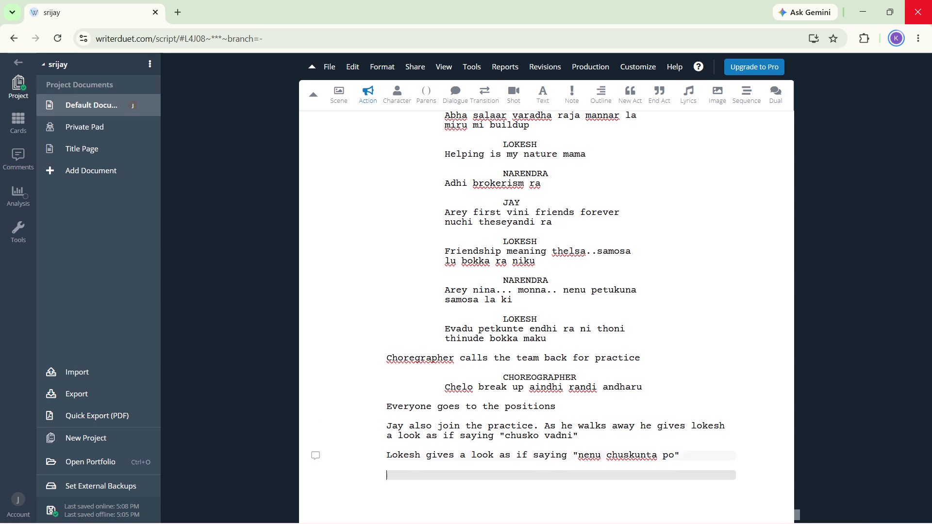
# Insert a JAY (V.O.) dialogue reading "Chusko vadni" between Jay's and Lokesh's look action lines.
pyautogui.click(590, 439)
pyautogui.press('Return')
pyautogui.press('Tab')
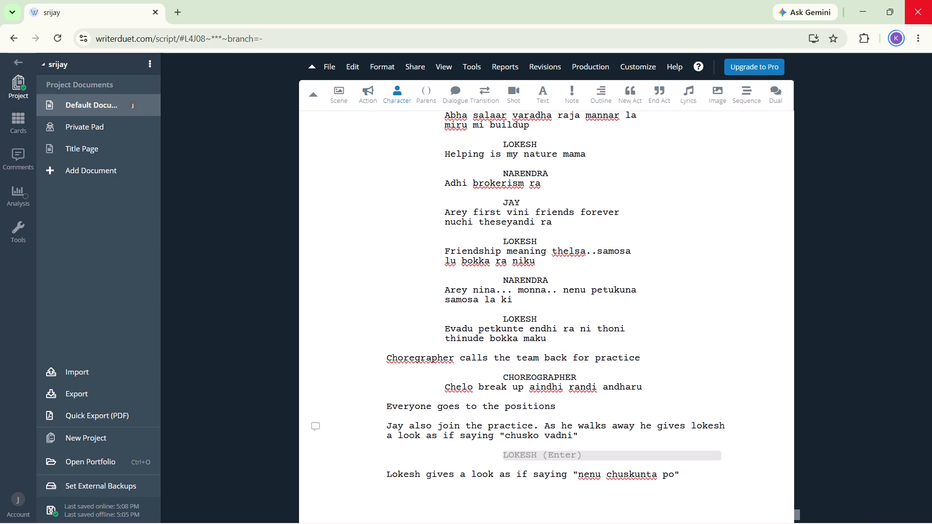
pyautogui.press('j')
pyautogui.press('Return')
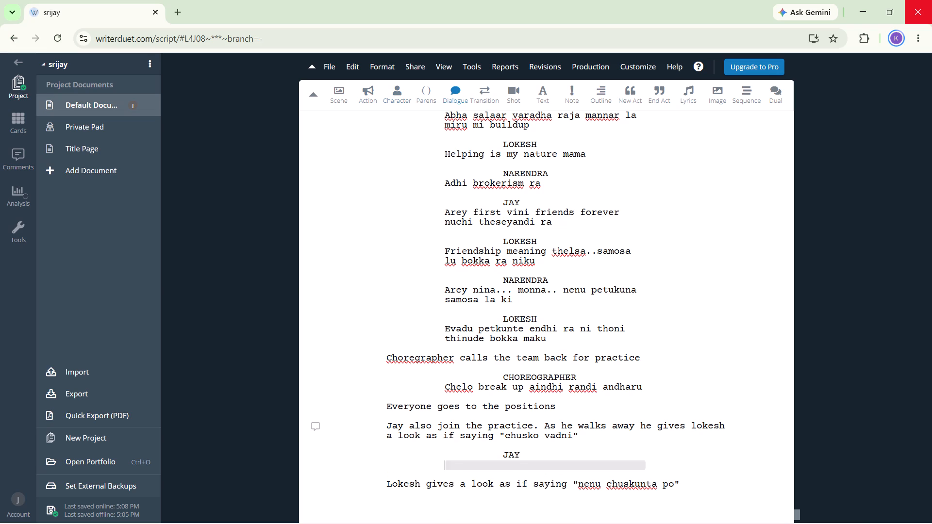
pyautogui.press('BackSpace')
pyautogui.press('space')
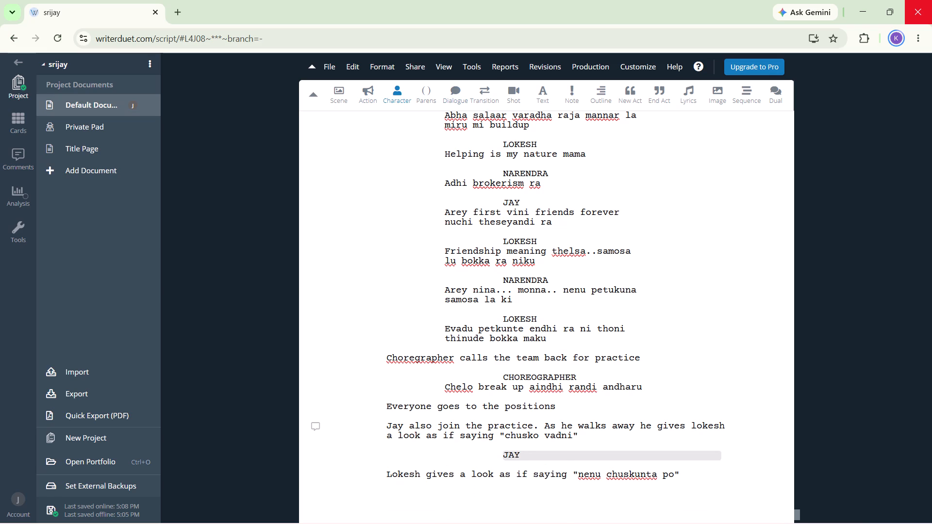
pyautogui.hotkey('shift', '(')
pyautogui.press('Return')
pyautogui.write('chuslo')
pyautogui.press('BackSpace')
pyautogui.press('BackSpace')
pyautogui.write('ko vadni')
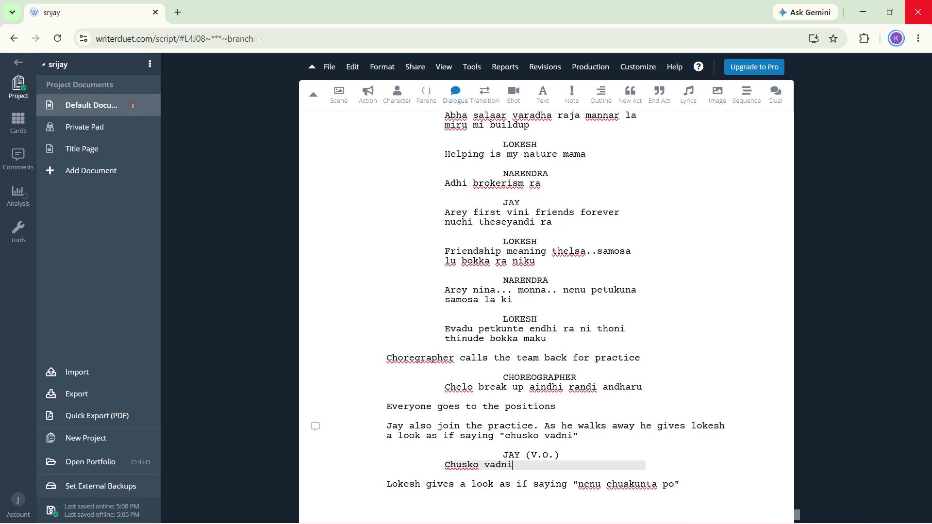
# Add a LOKESH (V.O.) dialogue reading "Nenu chuskunta po" below Lokesh's look action line.
pyautogui.press('Down')
pyautogui.press('Down')
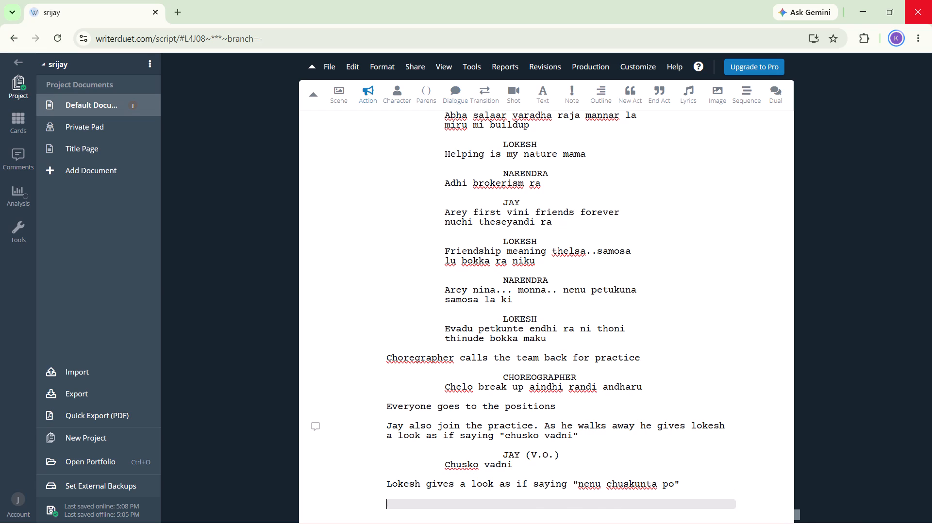
pyautogui.press('Tab')
pyautogui.press('l')
pyautogui.press('Return')
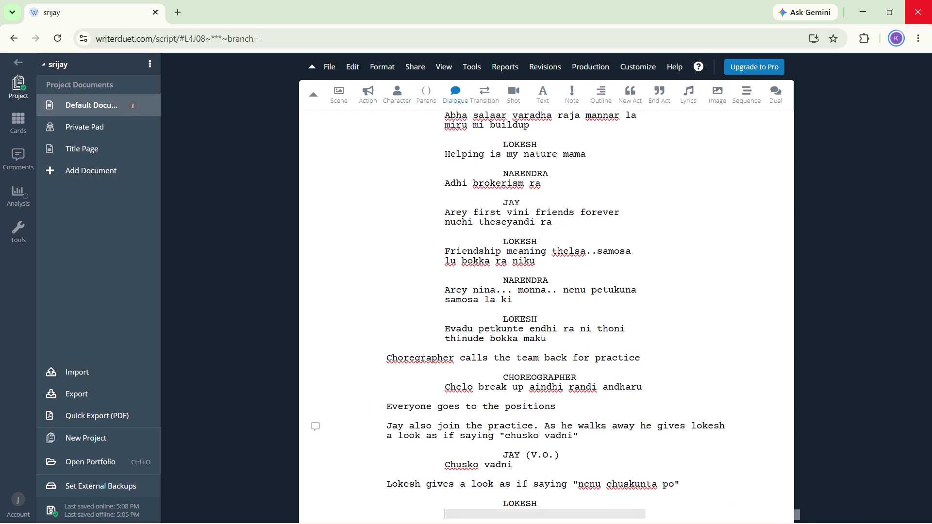
pyautogui.write('nenu chuskunta po')
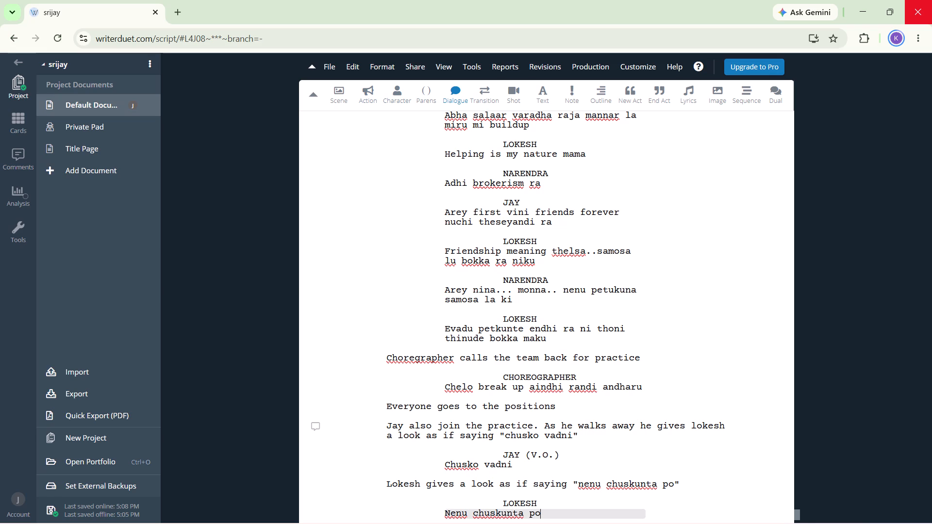
pyautogui.click(559, 499)
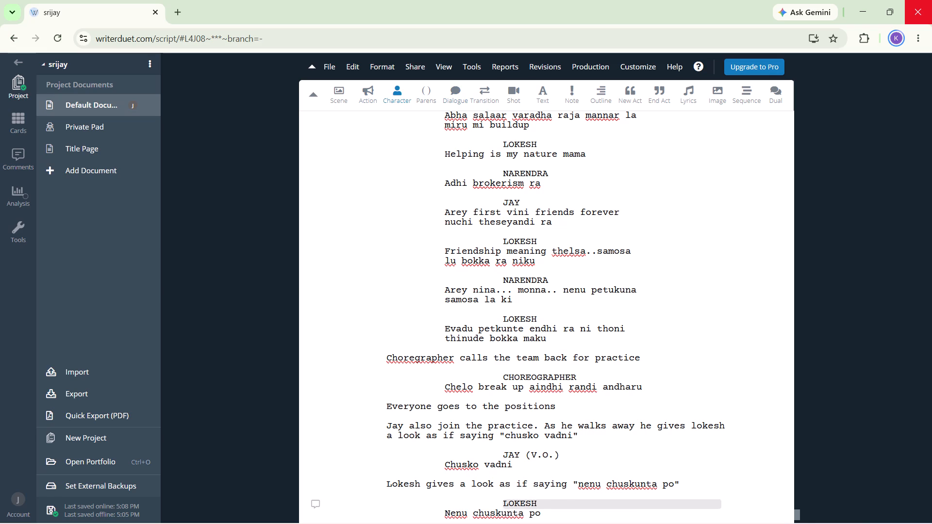
pyautogui.hotkey('shift', '(')
pyautogui.press('Return')
# Add the action line "Jay and srimai joins the pratice" after Lokesh's voice-over, followed by a new empty line.
pyautogui.scroll(-1, 559, 499)
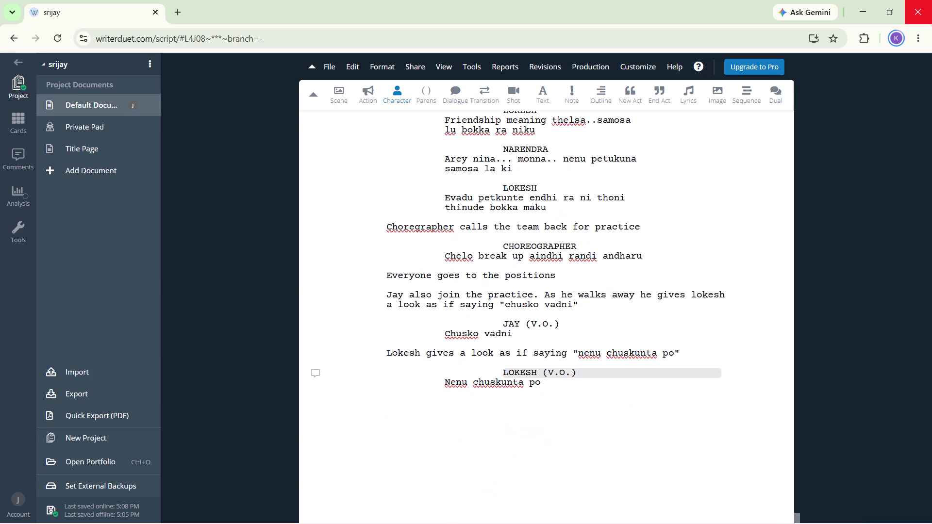
pyautogui.click(566, 387)
pyautogui.press('Return')
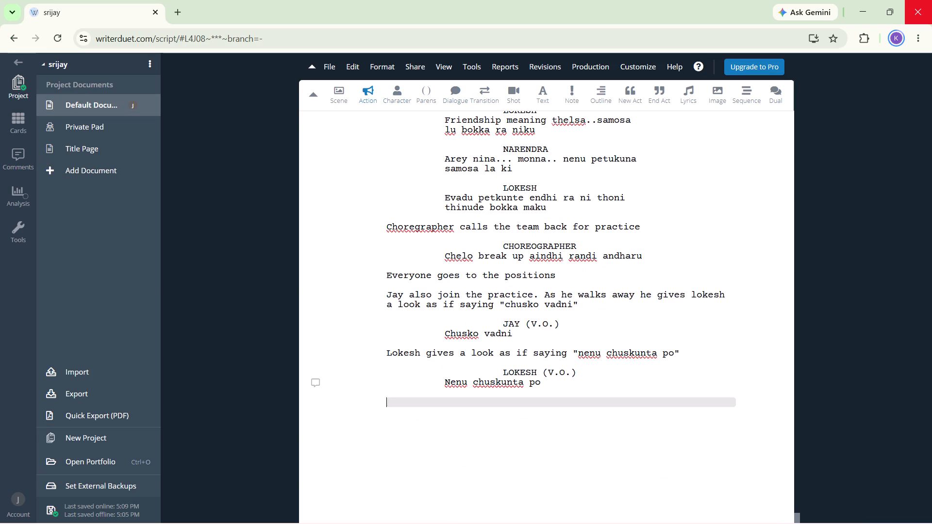
pyautogui.press('a')
pyautogui.press('BackSpace')
pyautogui.write('jay and srimai joins teh')
pyautogui.press('space')
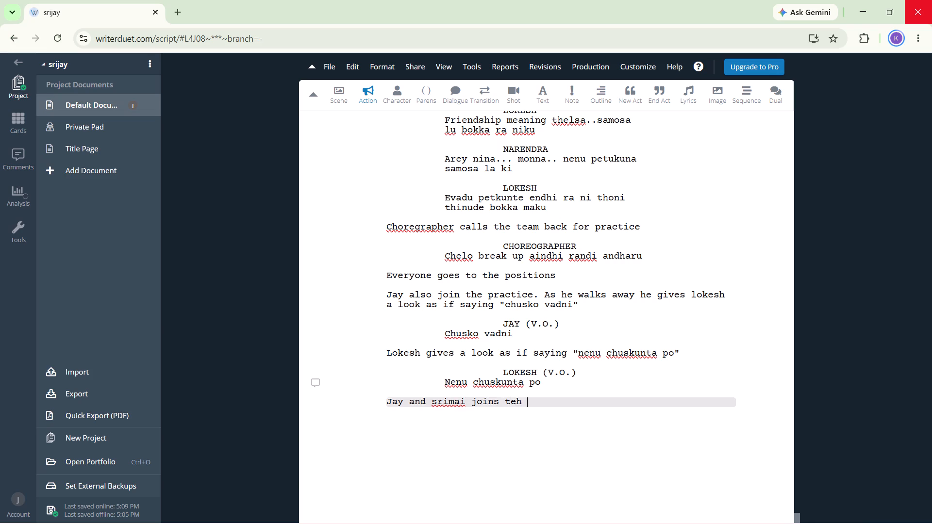
pyautogui.press('BackSpace')
pyautogui.press('BackSpace')
pyautogui.press('BackSpace')
pyautogui.write('he pratice')
pyautogui.press('space')
pyautogui.press('Return')
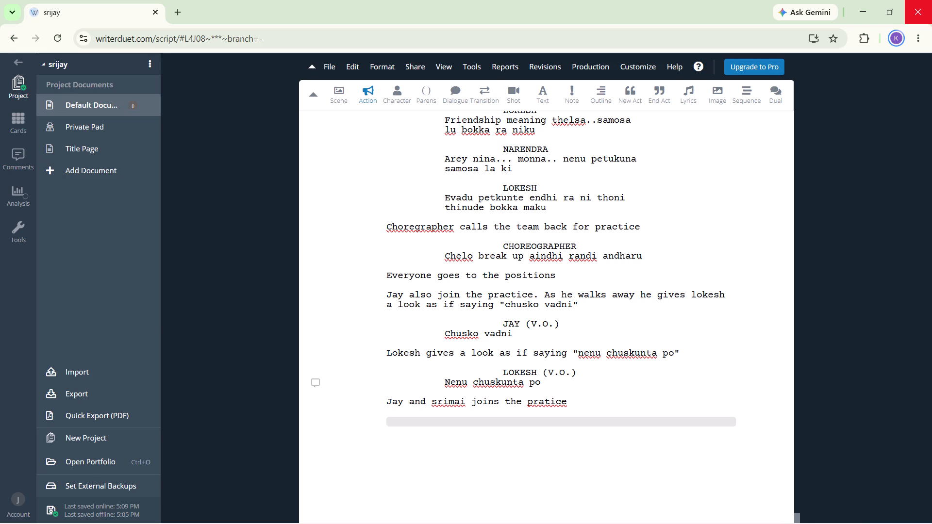
# Correct "pratice" to "practice" in the Jay and srimai action line and return to the empty line below.
pyautogui.click(541, 408)
pyautogui.click(543, 405)
pyautogui.press('c')
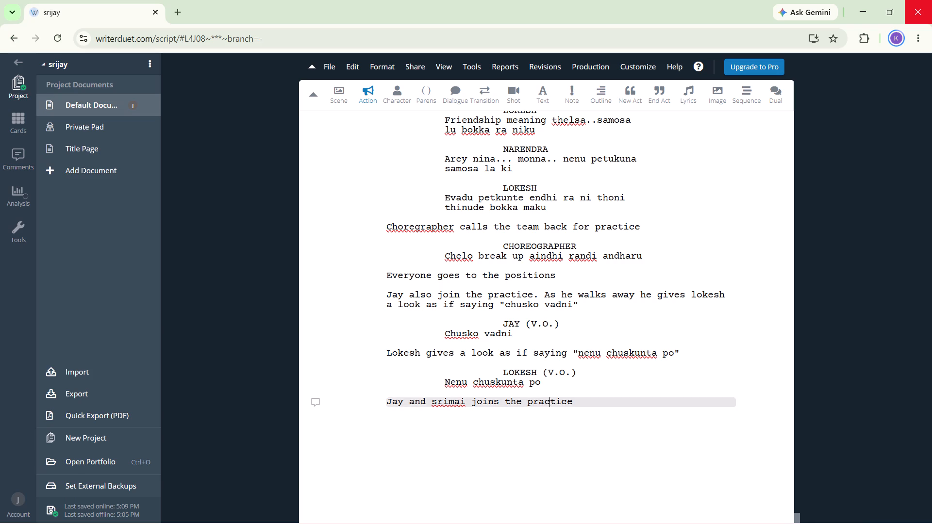
pyautogui.press('Up')
pyautogui.press('Down')
pyautogui.press('Down')
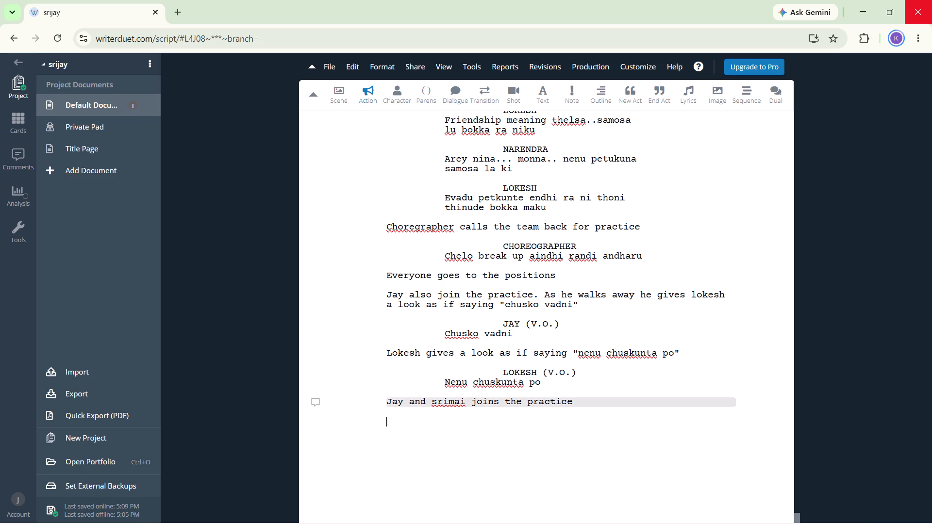
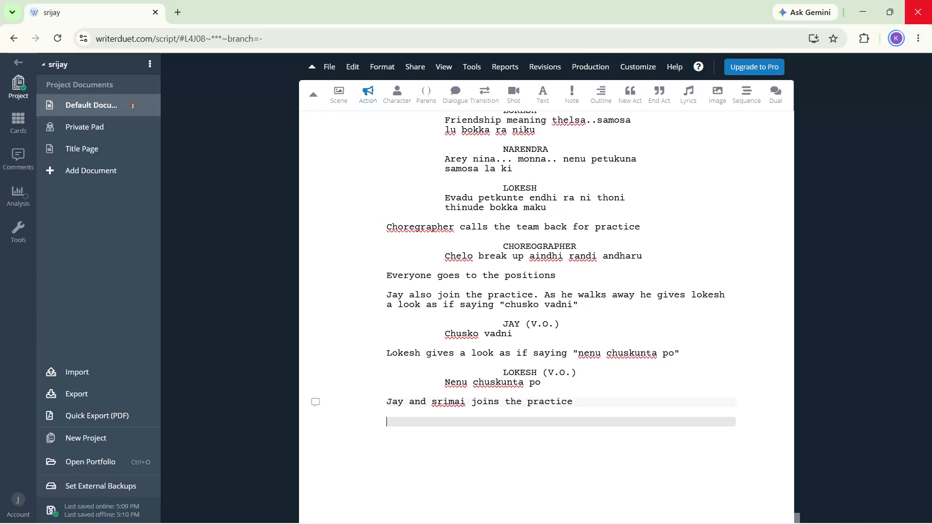
# Replace "joins" with "starts dancing" in the Jay and srimai action line.
pyautogui.click(498, 404)
pyautogui.press('BackSpace')
pyautogui.press('BackSpace')
pyautogui.press('BackSpace')
pyautogui.press('BackSpace')
pyautogui.press('BackSpace')
pyautogui.write('starts dancing')
pyautogui.click(640, 408)
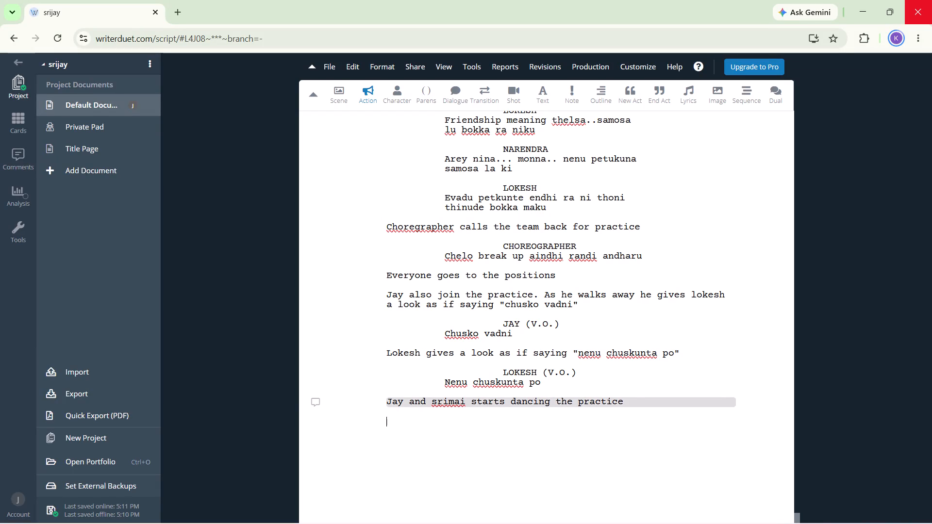
# Remove "the practice" from the end so the action line reads "Jay and srimai starts dancing", and add an empty line below.
pyautogui.press('BackSpace')
pyautogui.press('BackSpace')
pyautogui.press('BackSpace')
pyautogui.press('BackSpace')
pyautogui.press('BackSpace')
pyautogui.press('BackSpace')
pyautogui.press('BackSpace')
pyautogui.press('BackSpace')
pyautogui.press('BackSpace')
pyautogui.press('BackSpace')
pyautogui.press('BackSpace')
pyautogui.press('BackSpace')
pyautogui.press('BackSpace')
pyautogui.press('BackSpace')
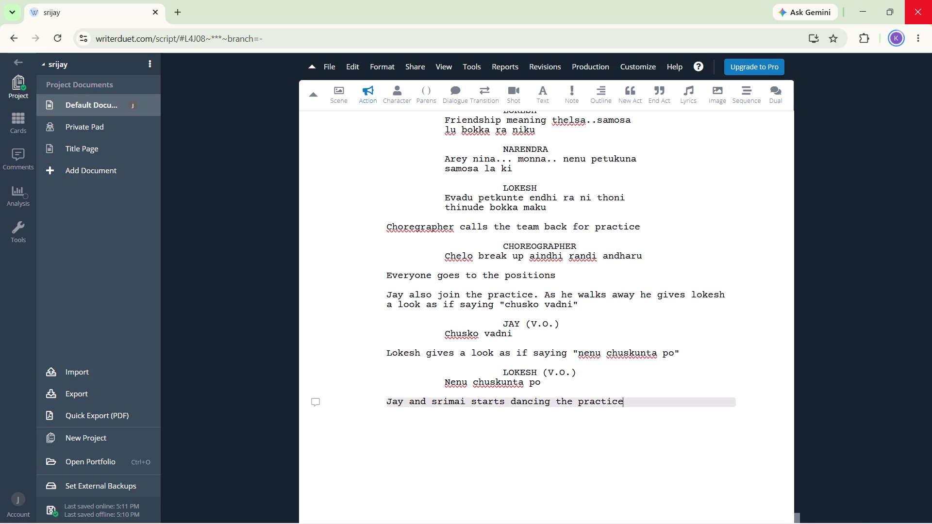
pyautogui.press('BackSpace')
pyautogui.press('BackSpace')
pyautogui.press('Return')
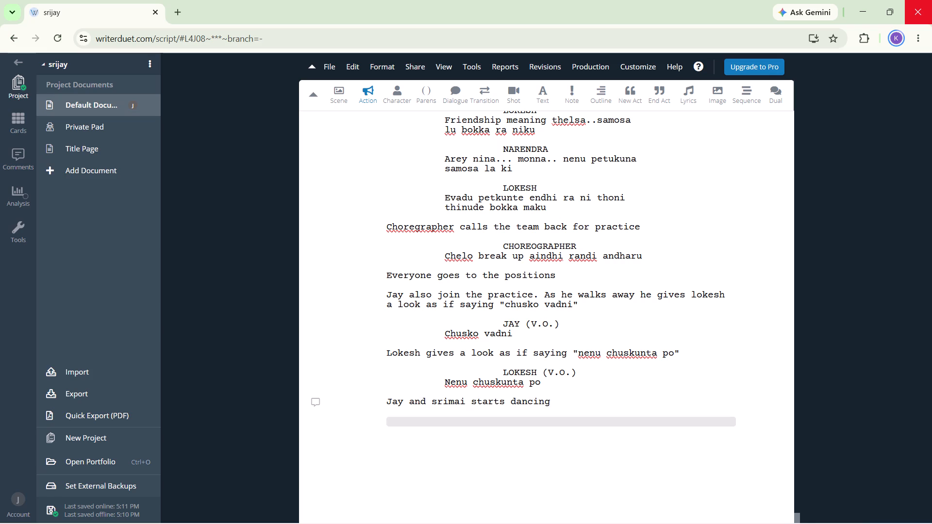
# Start the new action line below with "+".
pyautogui.press('+')
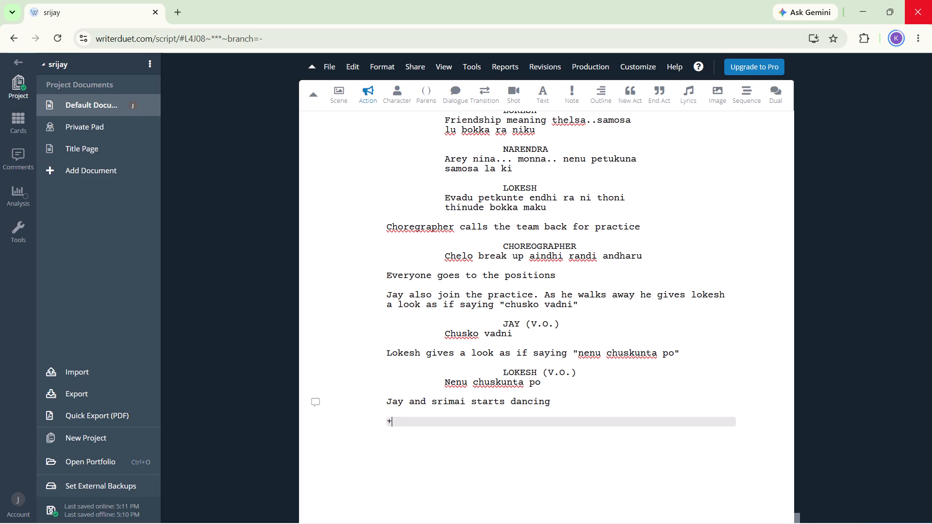
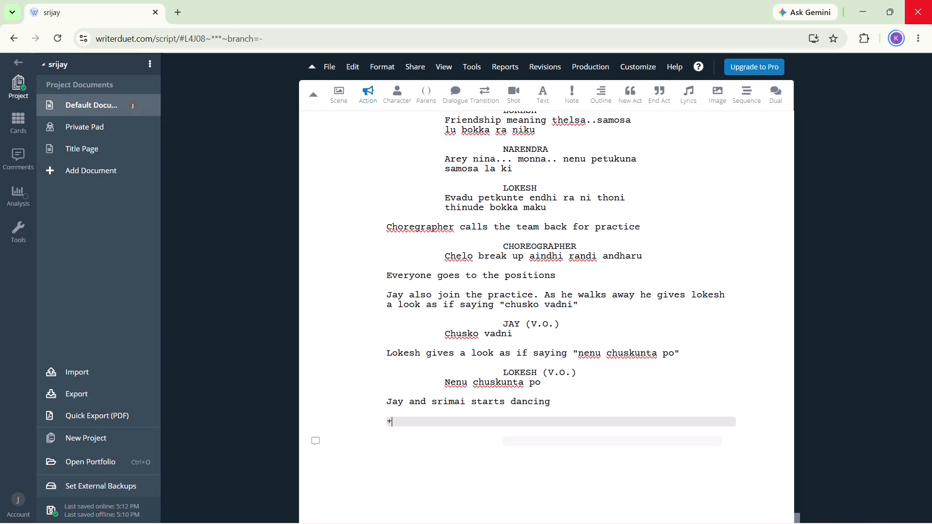
# Delete the stray "+" from the new action line below "Jay and srimai starts dancing".
pyautogui.press('BackSpace')
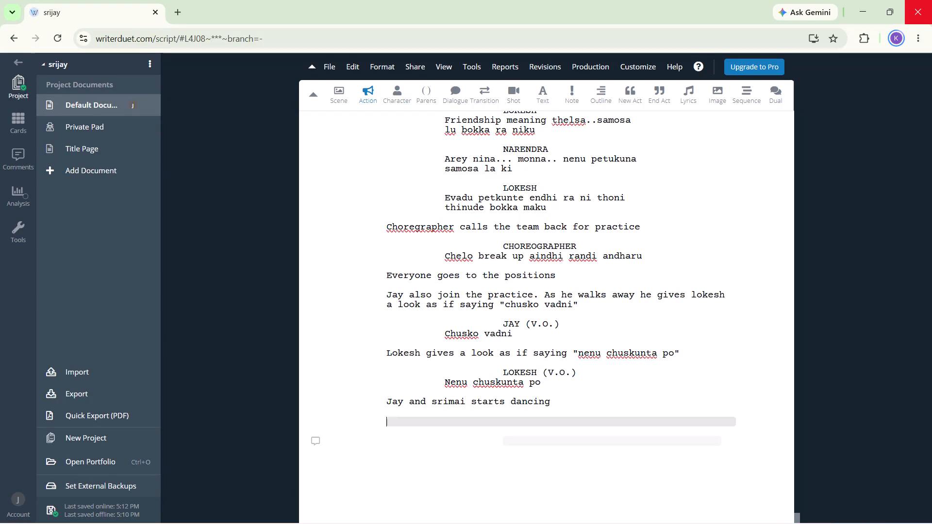
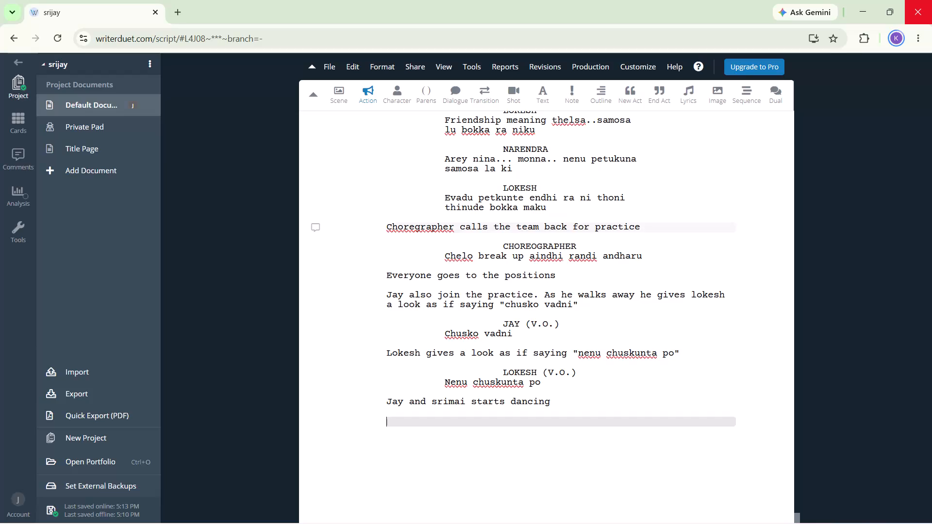
# Write the new action line "Lokesh and narendra walk over to the" below "Jay and srimai starts dancing".
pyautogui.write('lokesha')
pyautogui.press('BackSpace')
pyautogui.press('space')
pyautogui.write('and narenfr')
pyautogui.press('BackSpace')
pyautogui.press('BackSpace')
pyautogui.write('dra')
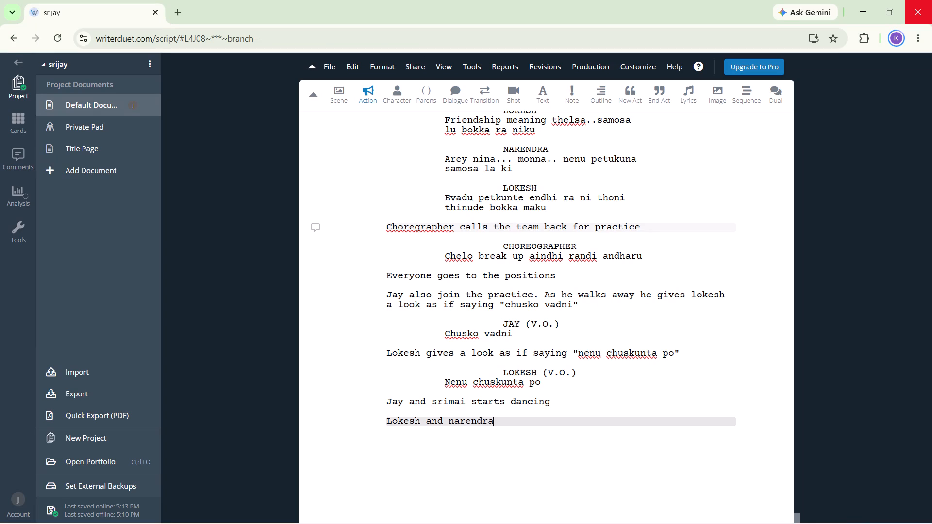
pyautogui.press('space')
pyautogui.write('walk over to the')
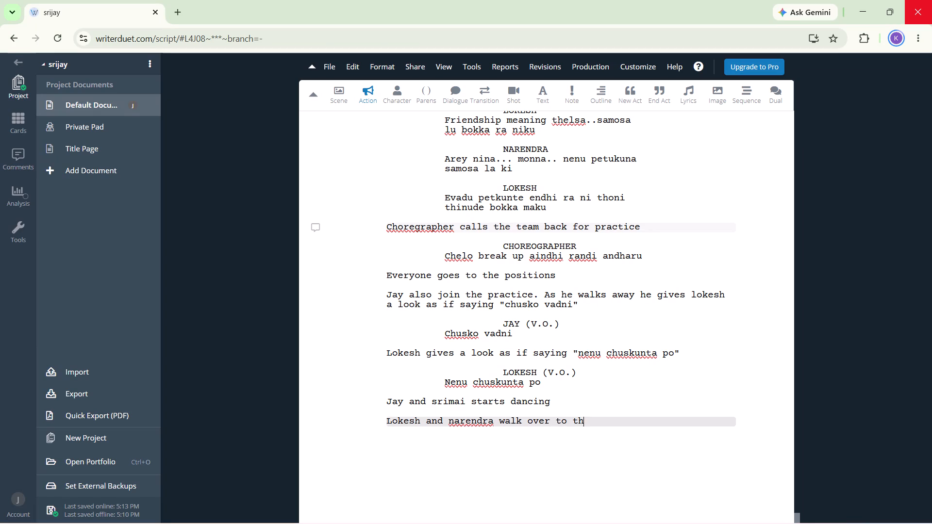
# Complete the last action line as "Lokesh and narendra walk over to the her friend" and add an empty action line below it.
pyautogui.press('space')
pyautogui.write('her frief')
pyautogui.press('BackSpace')
pyautogui.write('nd')
pyautogui.press('space')
pyautogui.press('Return')
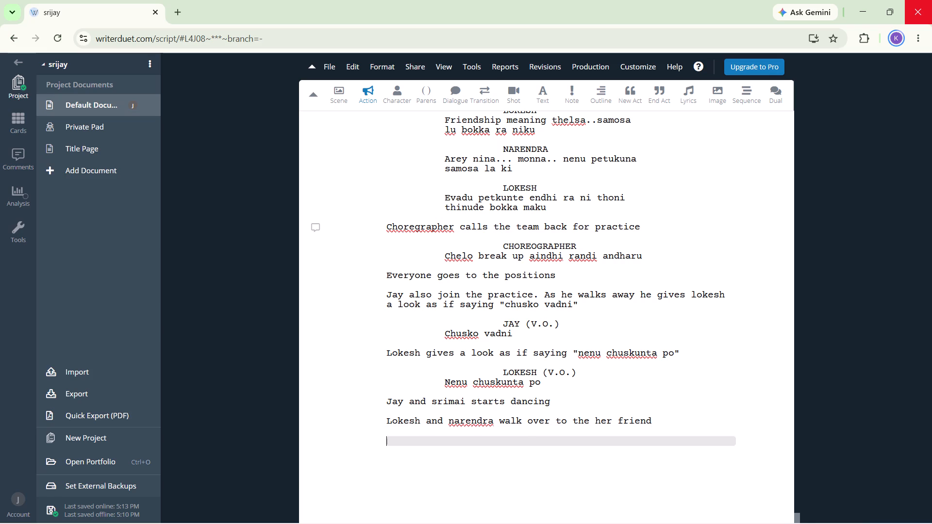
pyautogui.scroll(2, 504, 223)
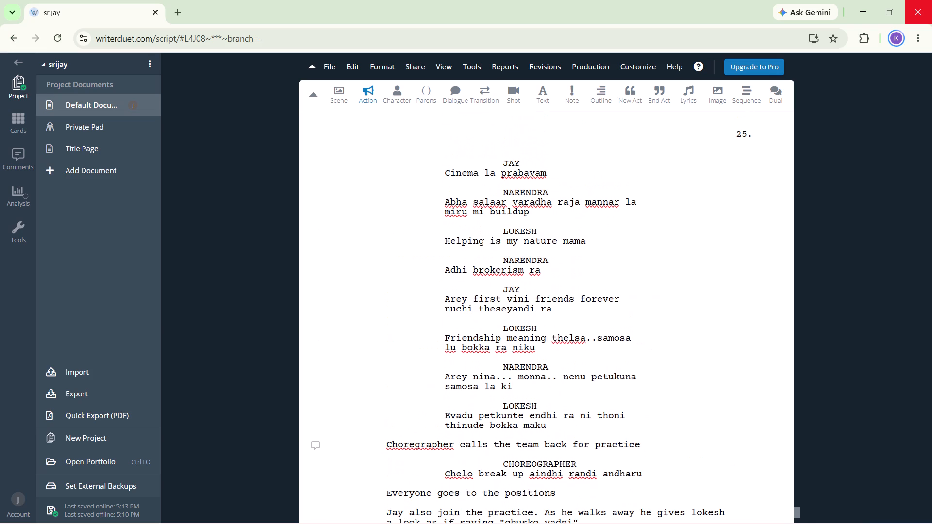